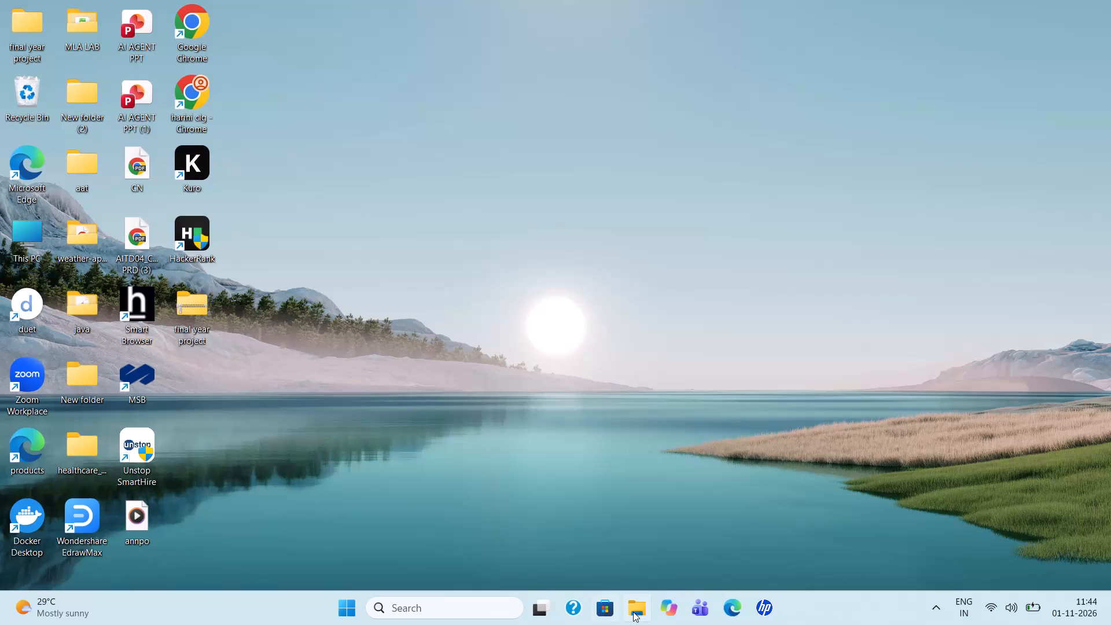
# Open File Explorer and look through the recent files on the Home page.
pyautogui.doubleClick(637, 611)
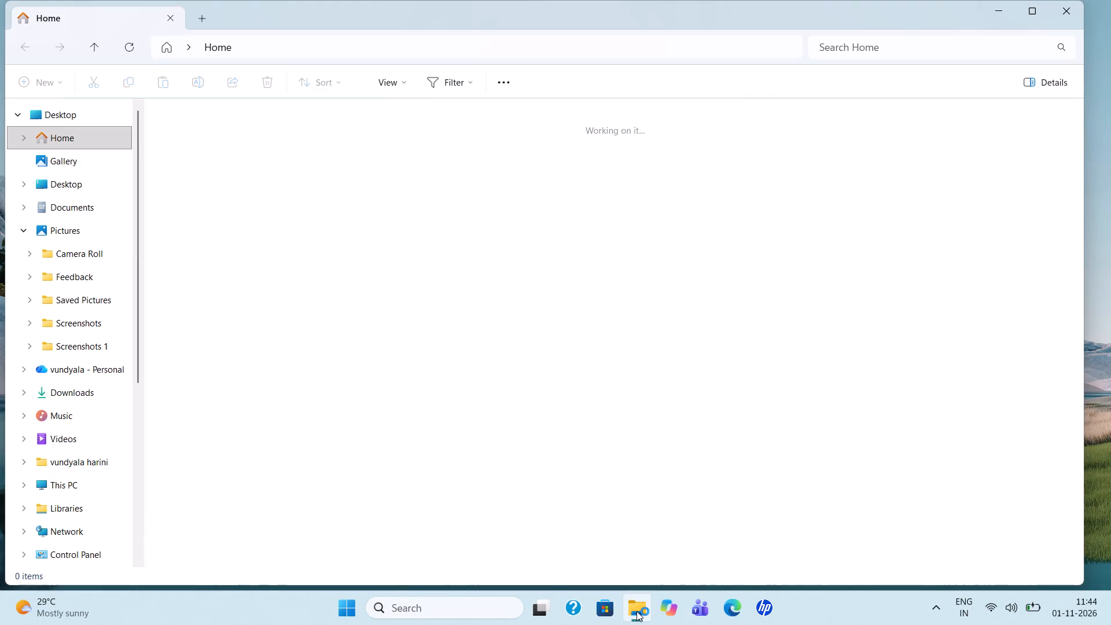
pyautogui.click(637, 611)
pyautogui.click(637, 611)
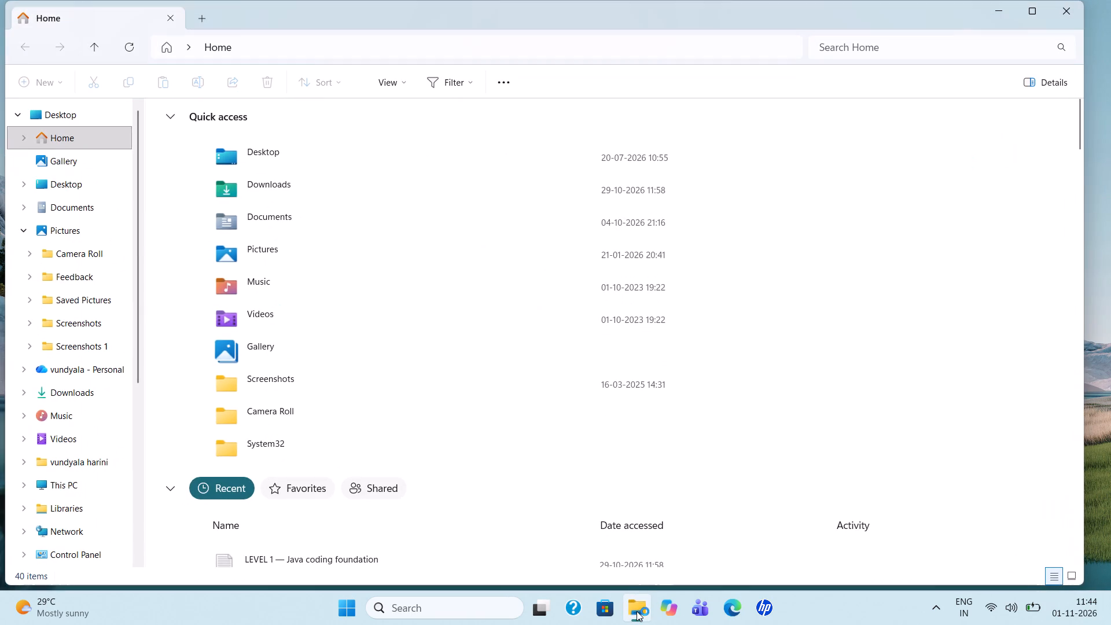
pyautogui.scroll(-2, 372, 429)
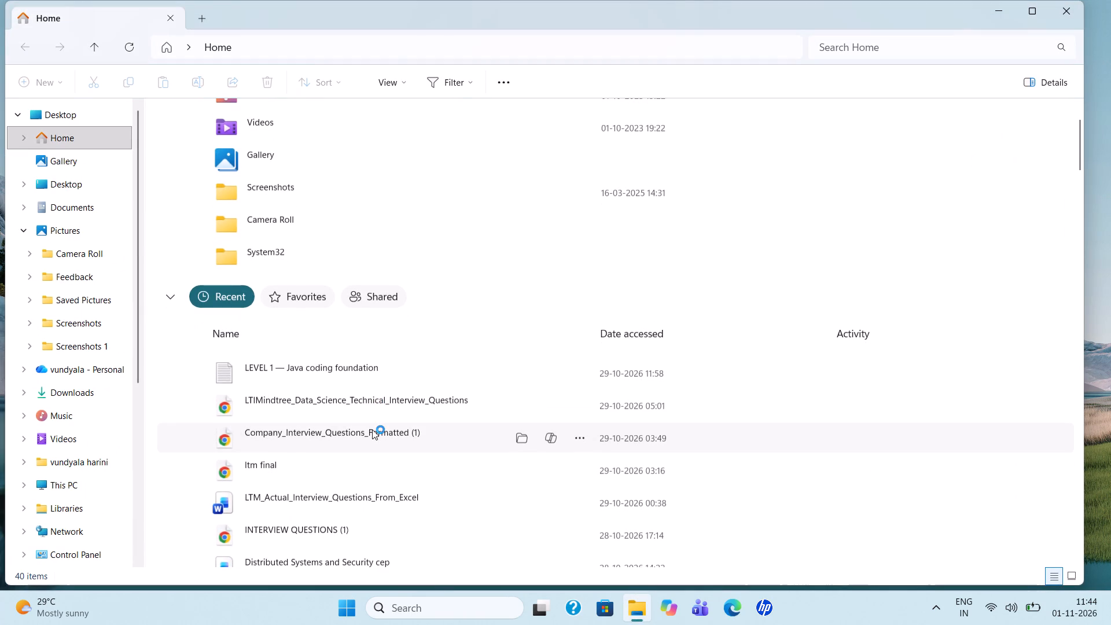
pyautogui.scroll(-3, 372, 429)
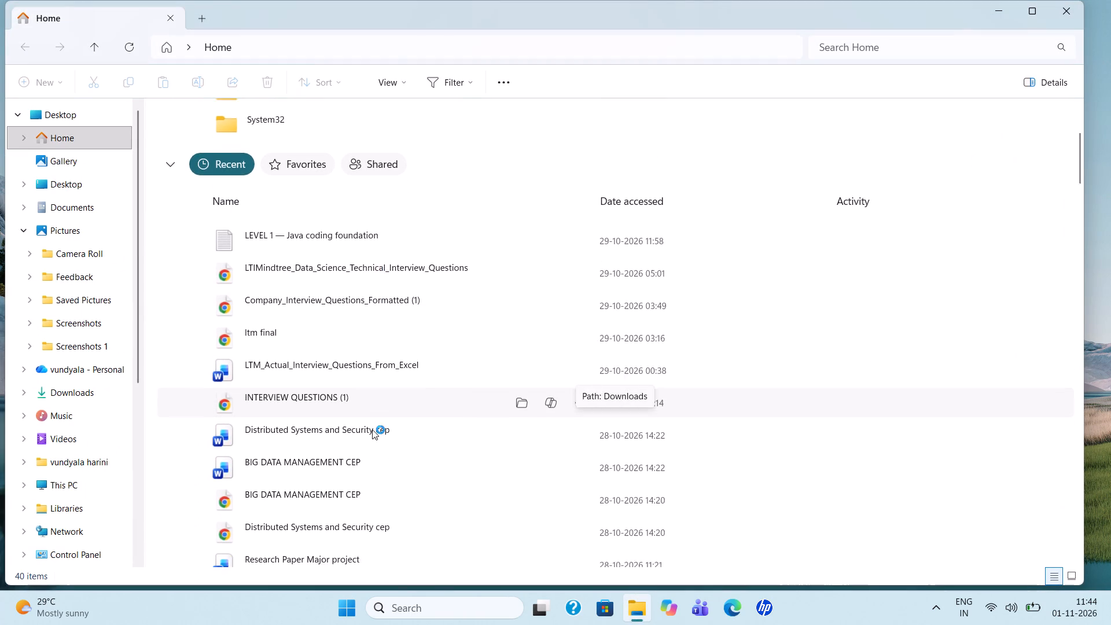
pyautogui.scroll(-3, 372, 429)
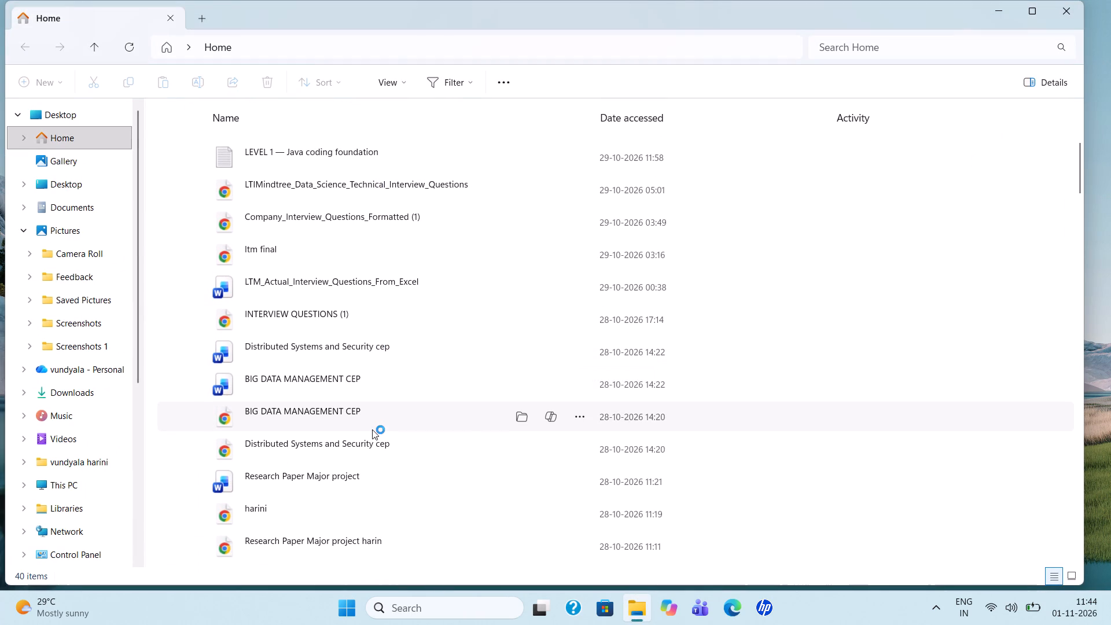
pyautogui.scroll(-4, 372, 429)
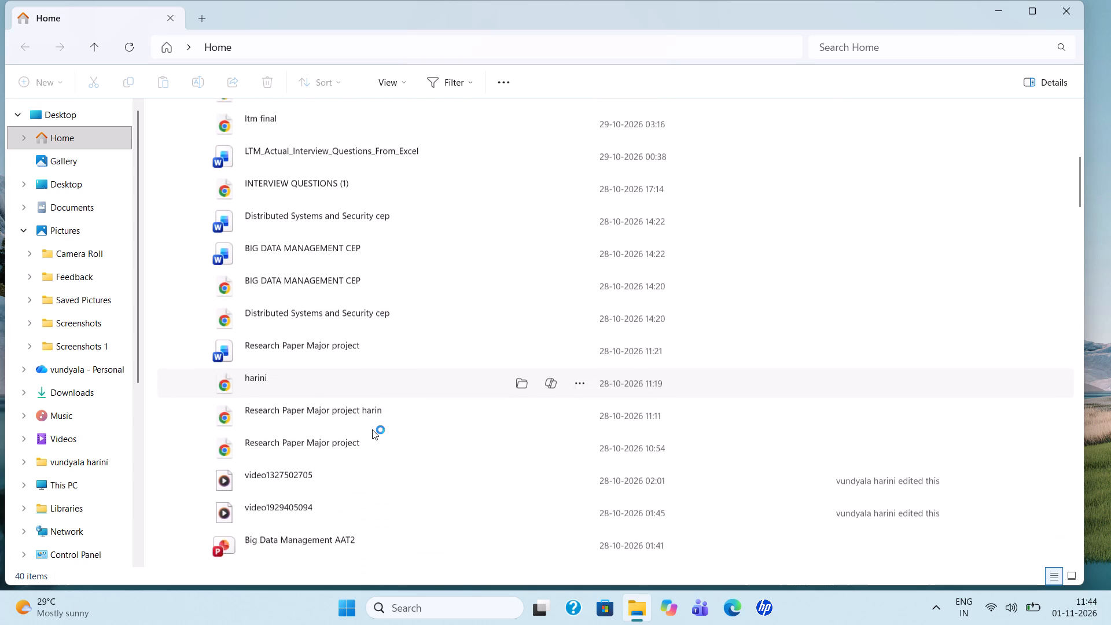
pyautogui.scroll(-1, 372, 429)
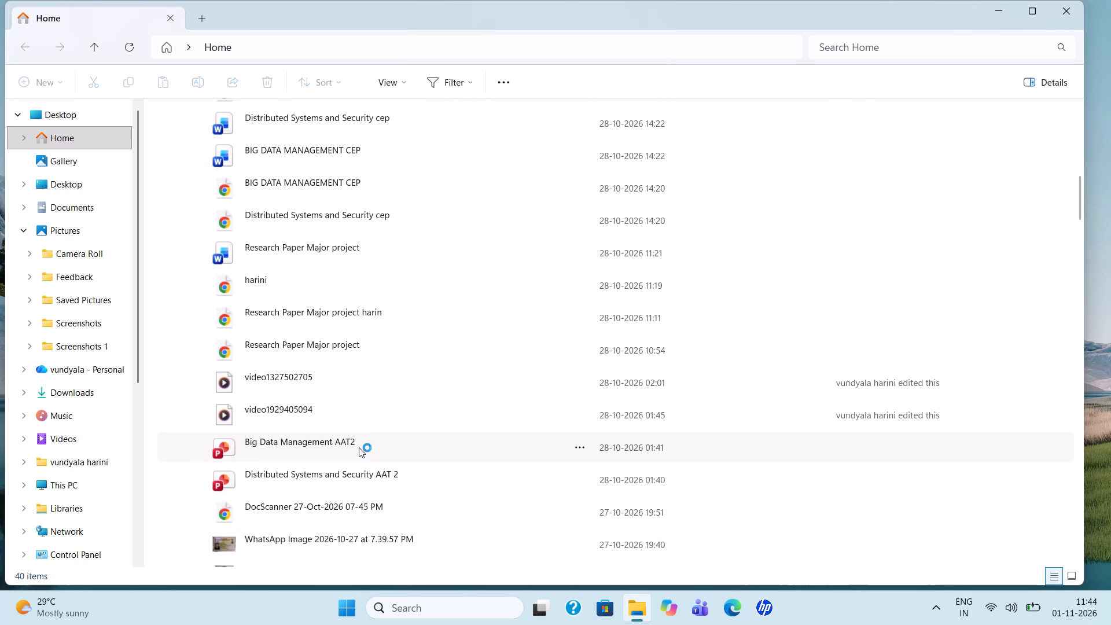
# Search the Home location for "dlt".
pyautogui.click(849, 46)
pyautogui.press('d')
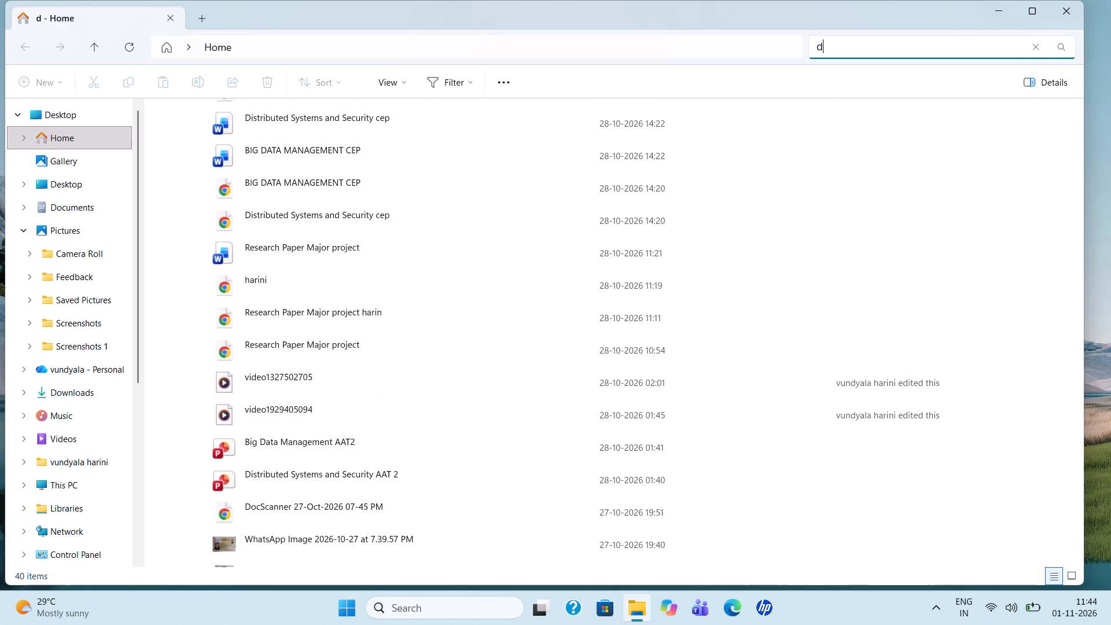
pyautogui.write('lt')
pyautogui.press('Return')
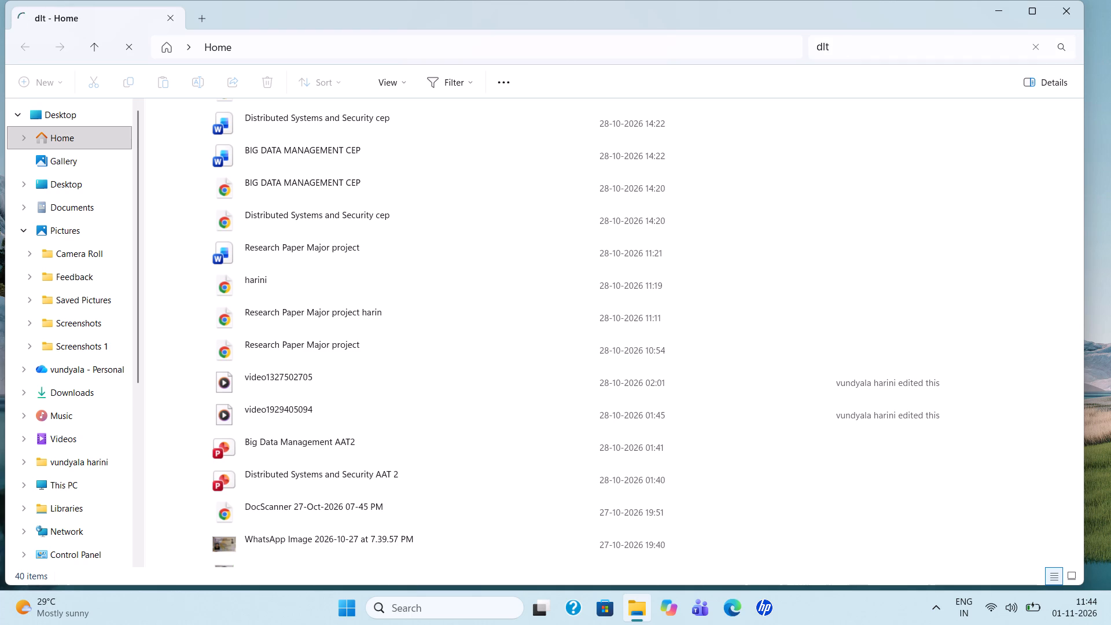
pyautogui.click(844, 53)
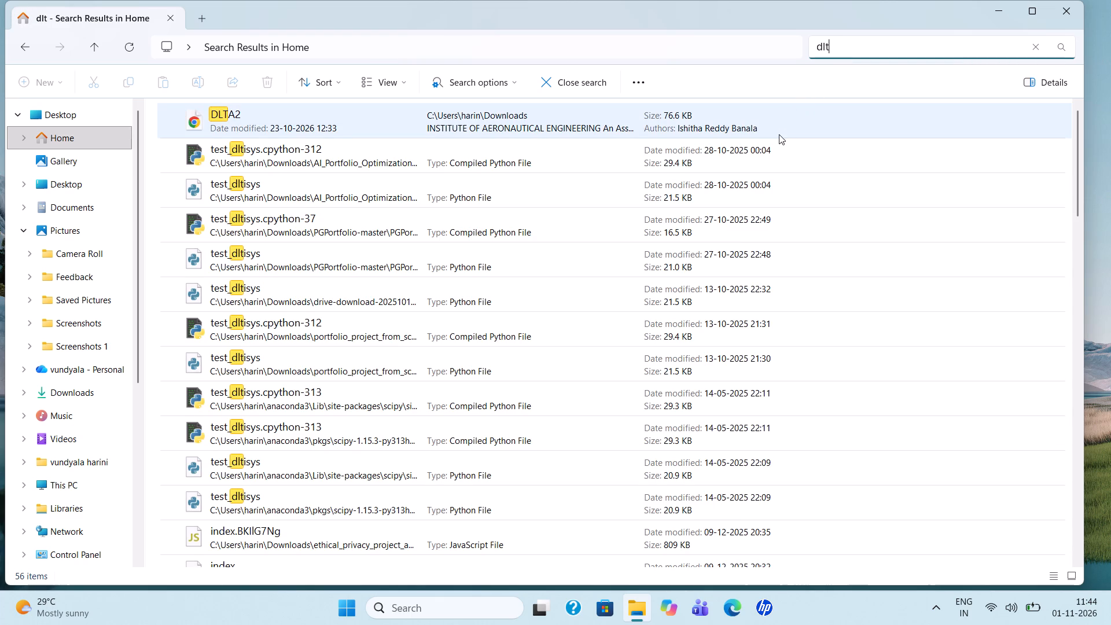
# Examine the list of files found for "dlt" from beginning to end.
pyautogui.scroll(-6, 656, 366)
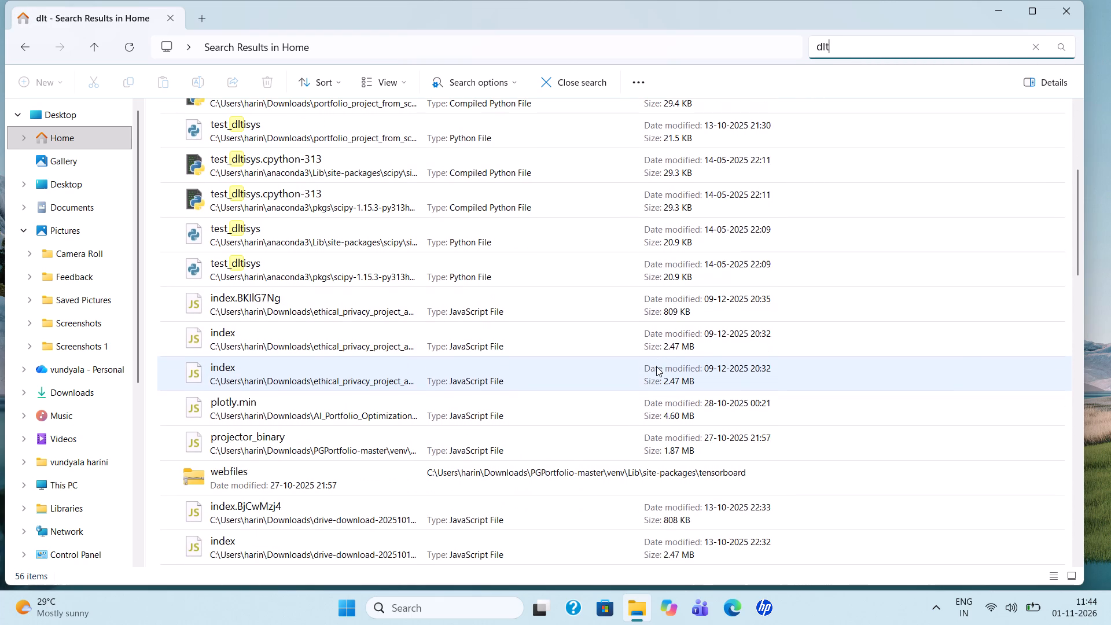
pyautogui.scroll(-7, 656, 366)
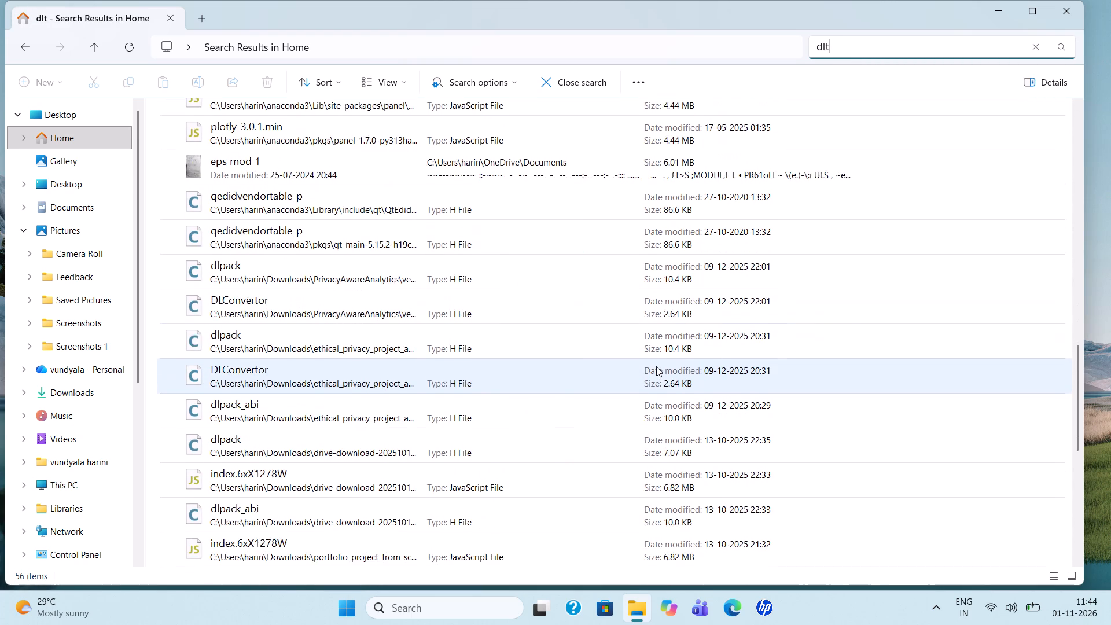
pyautogui.scroll(-7, 656, 366)
pyautogui.scroll(6, 656, 366)
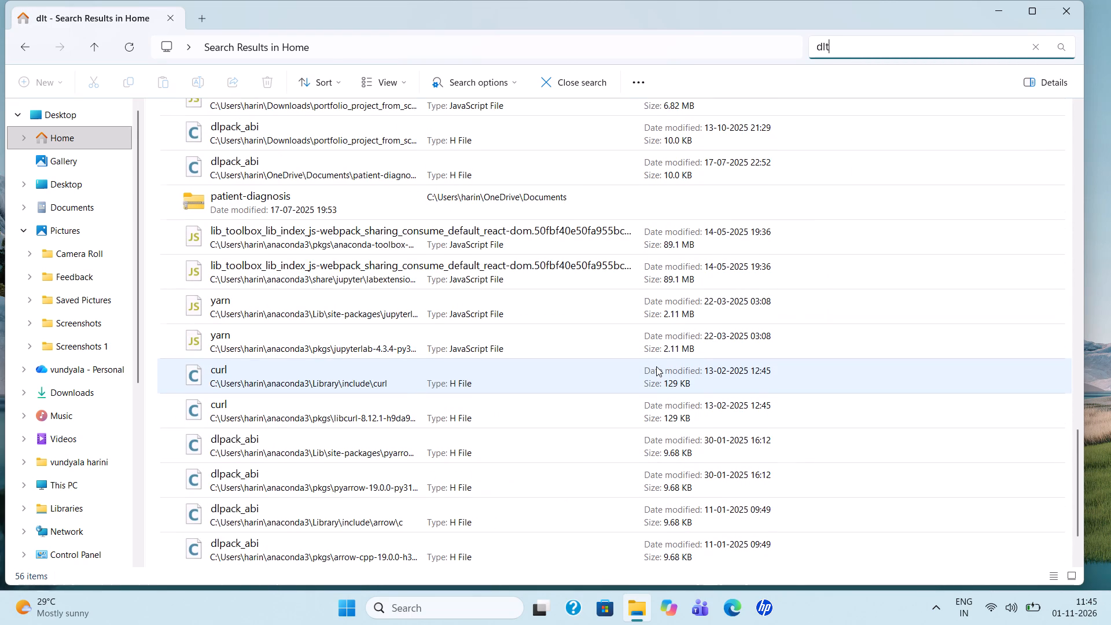
pyautogui.scroll(11, 656, 366)
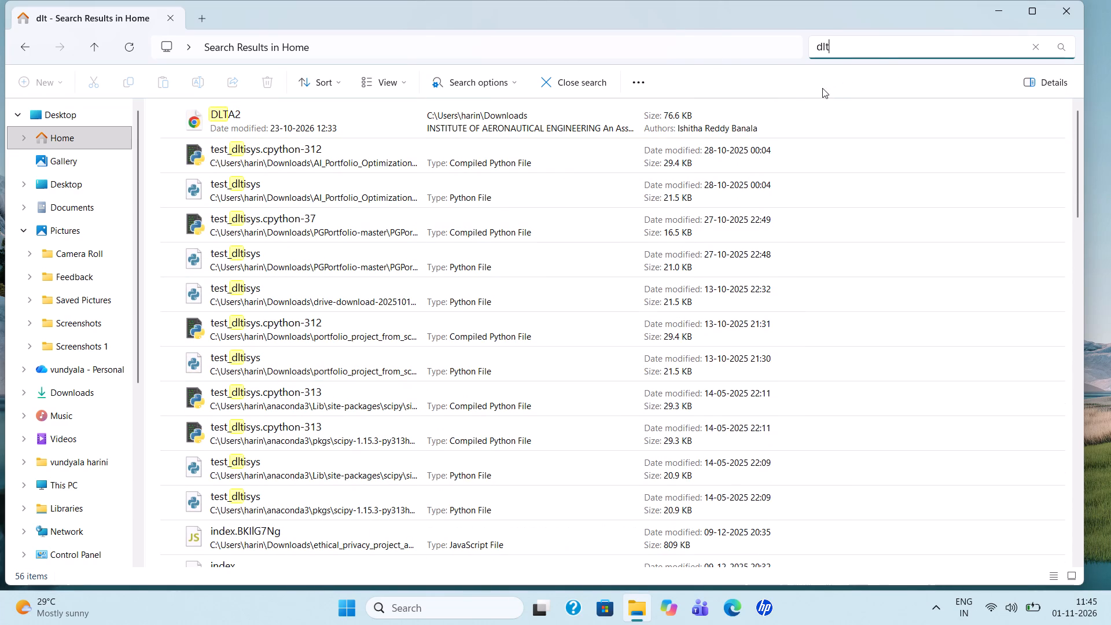
# Refine the file search to "dlt ppt" and clear it to return to the Home page.
pyautogui.click(867, 46)
pyautogui.press('space')
pyautogui.write('pp')
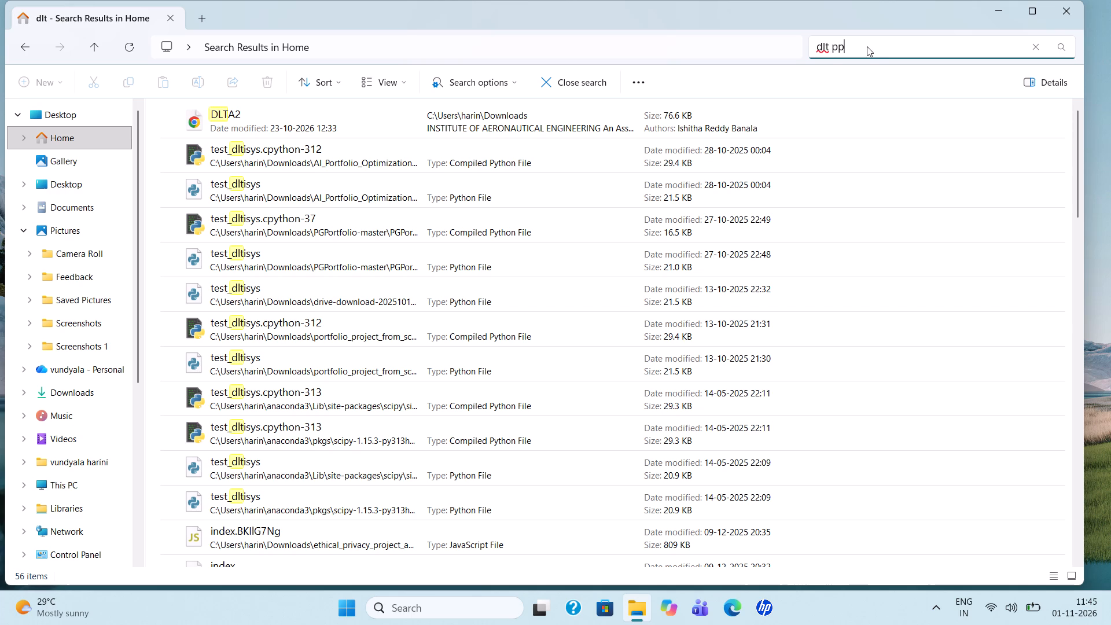
pyautogui.press('t')
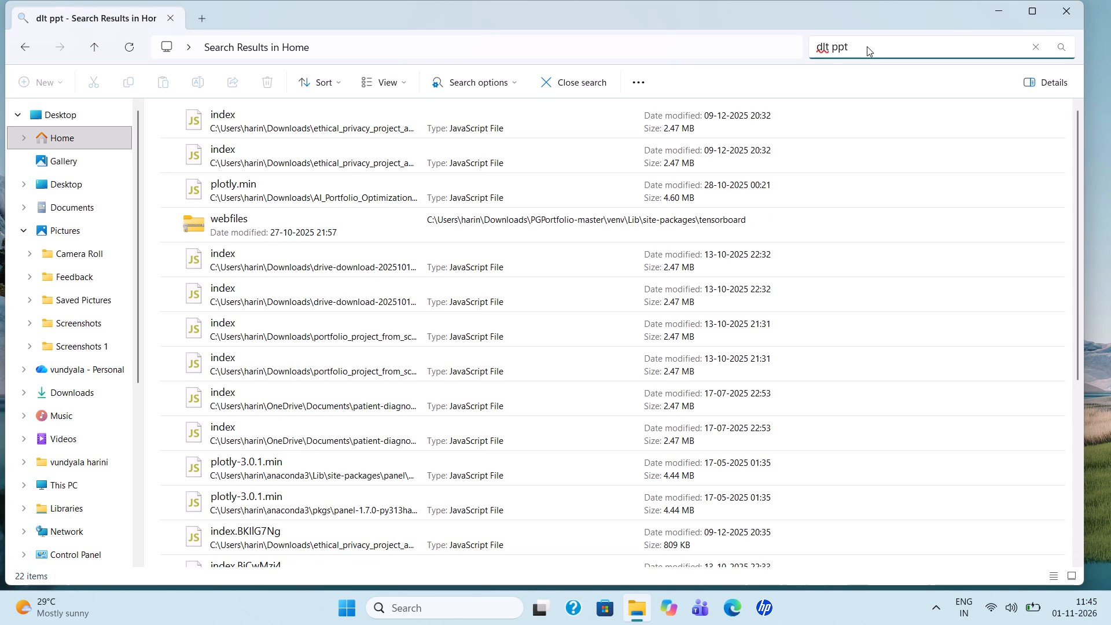
pyautogui.press('BackSpace')
pyautogui.press('BackSpace')
pyautogui.press('BackSpace')
pyautogui.press('BackSpace')
pyautogui.press('BackSpace')
pyautogui.press('BackSpace')
pyautogui.press('BackSpace')
pyautogui.press('BackSpace')
pyautogui.press('BackSpace')
pyautogui.press('BackSpace')
pyautogui.press('BackSpace')
pyautogui.press('BackSpace')
pyautogui.press('BackSpace')
pyautogui.press('BackSpace')
pyautogui.press('BackSpace')
pyautogui.press('BackSpace')
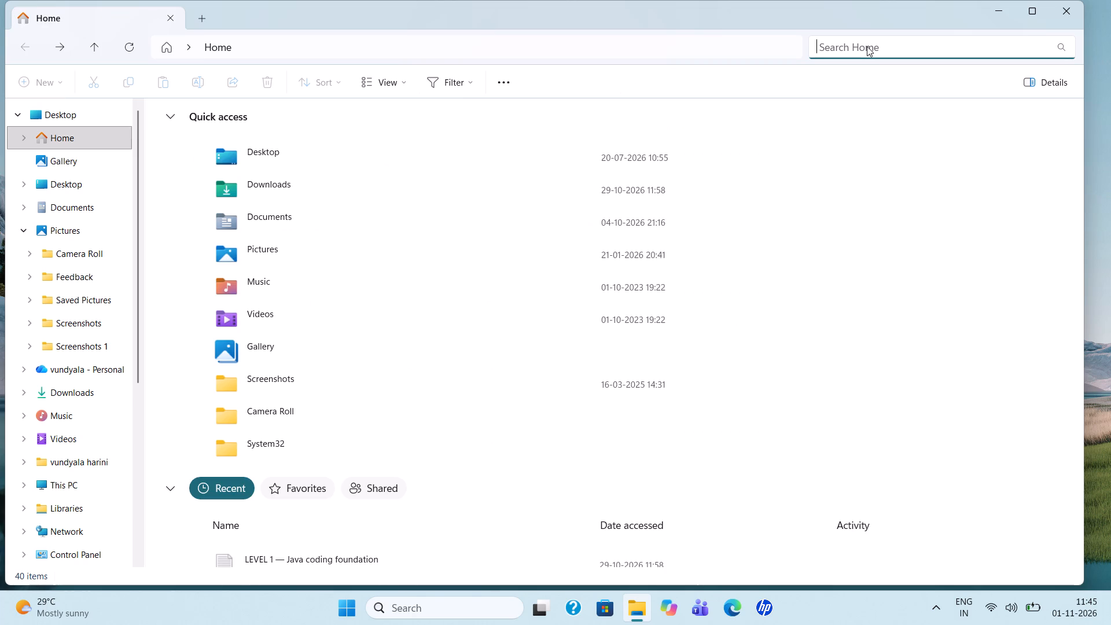
# Open the Big Data Management AAT2 presentation from the recent files.
pyautogui.scroll(-6, 661, 248)
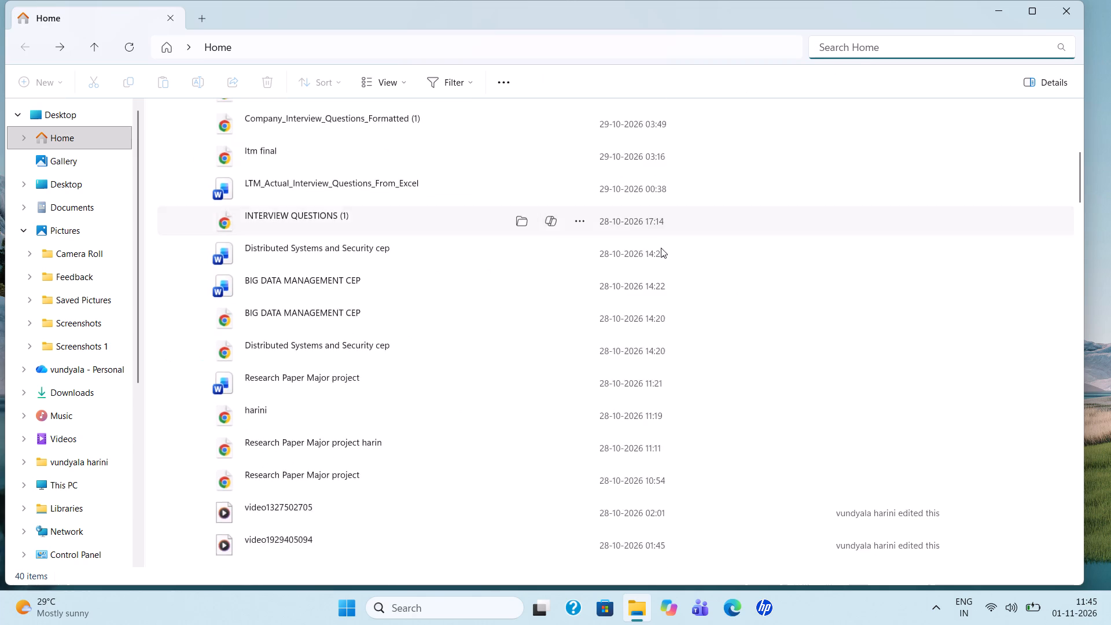
pyautogui.scroll(-2, 661, 248)
pyautogui.scroll(-1, 422, 469)
pyautogui.doubleClick(360, 418)
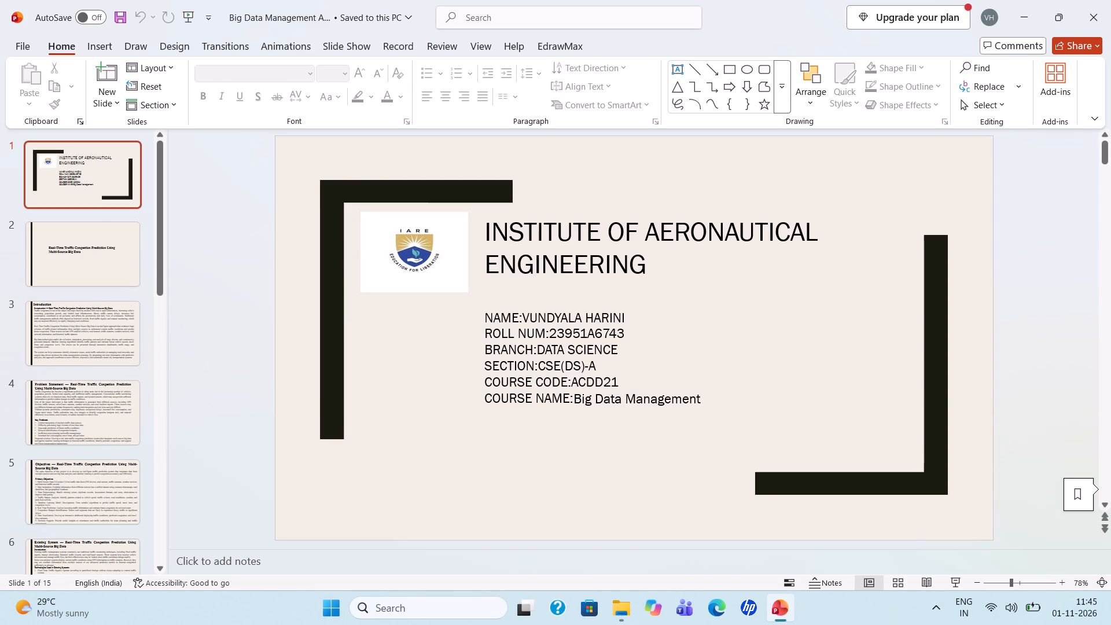
# Snap the presentation to the right half of the screen and close the File Explorer window.
pyautogui.press('super+Right')
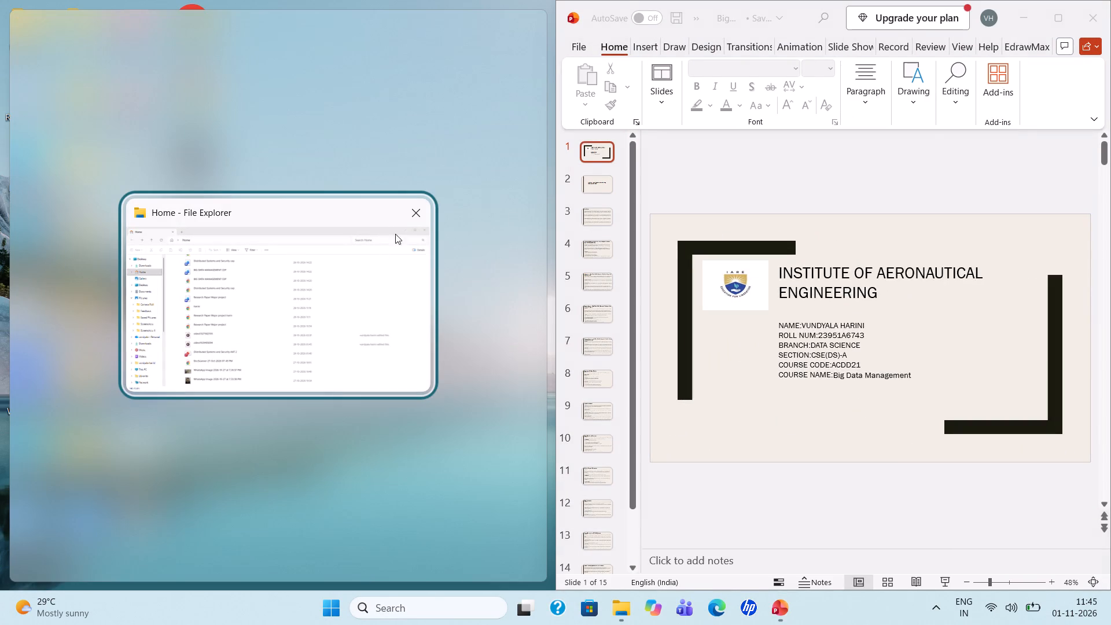
pyautogui.click(412, 222)
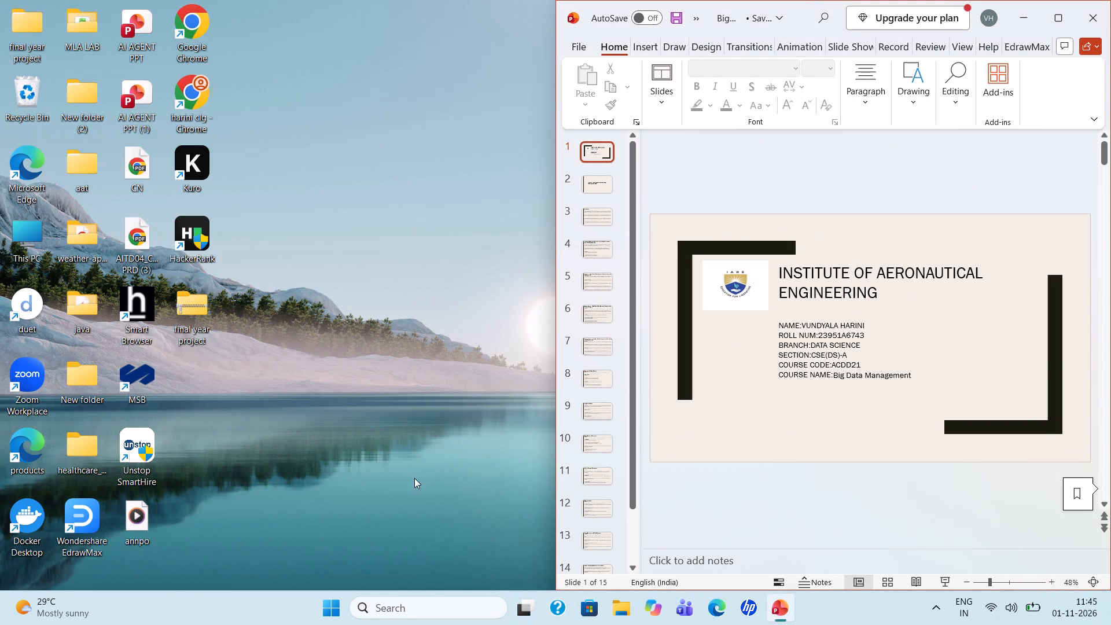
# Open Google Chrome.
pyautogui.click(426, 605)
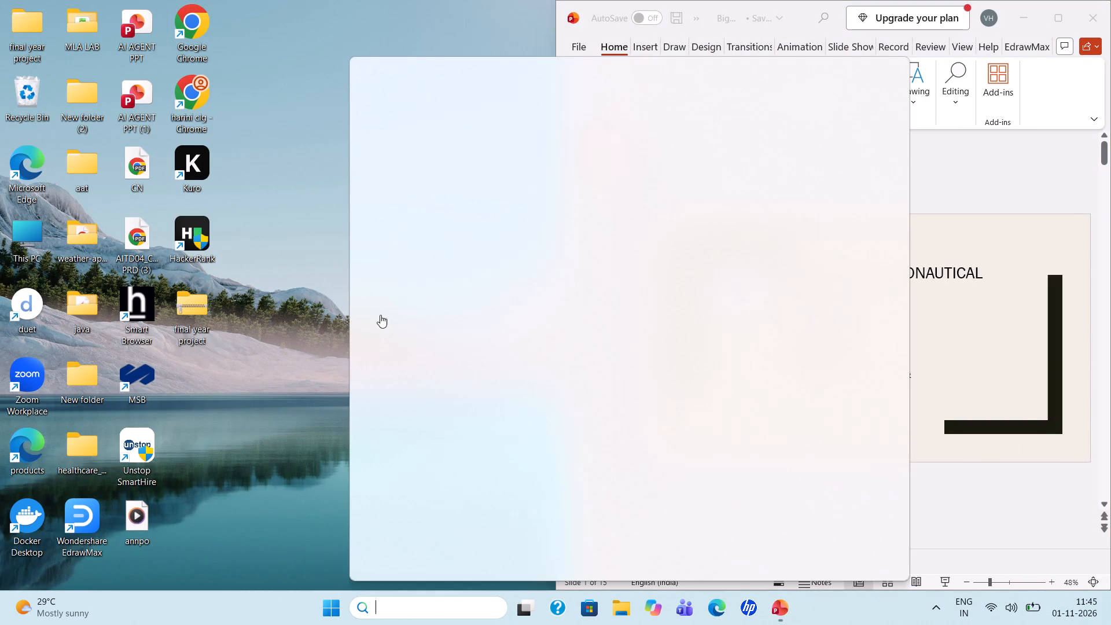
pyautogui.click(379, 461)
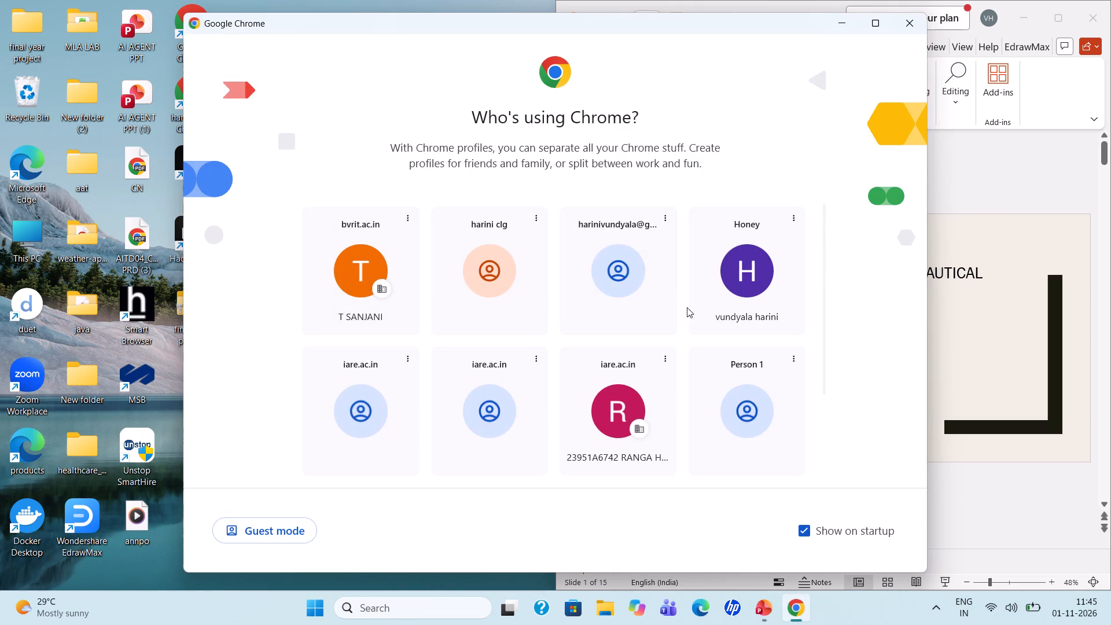
pyautogui.click(704, 623)
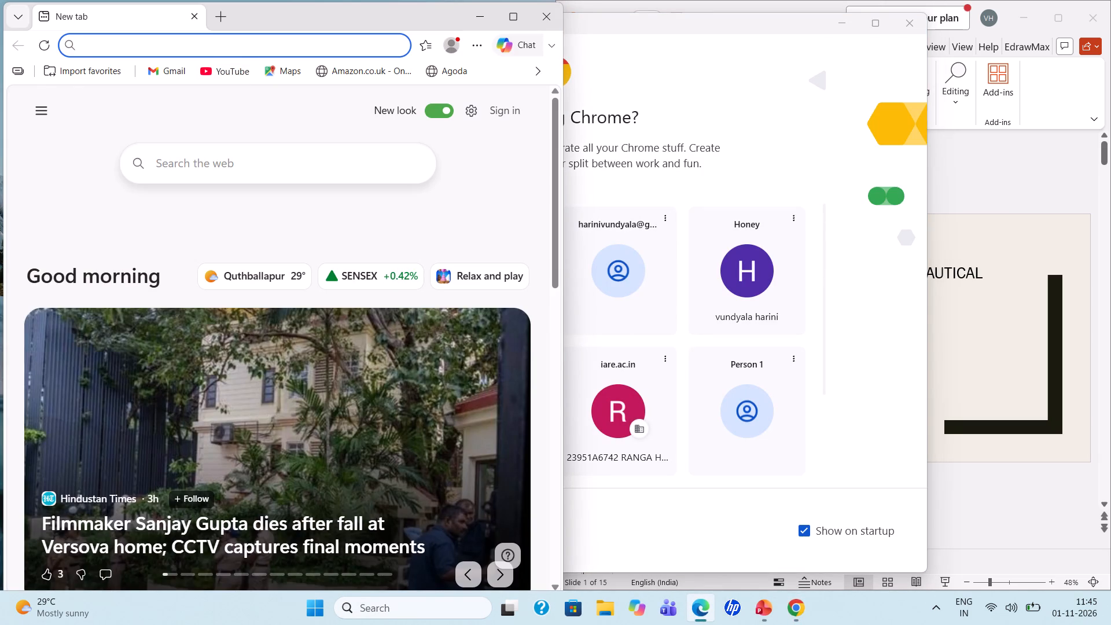
pyautogui.click(241, 53)
pyautogui.write('sam')
pyautogui.press('Return')
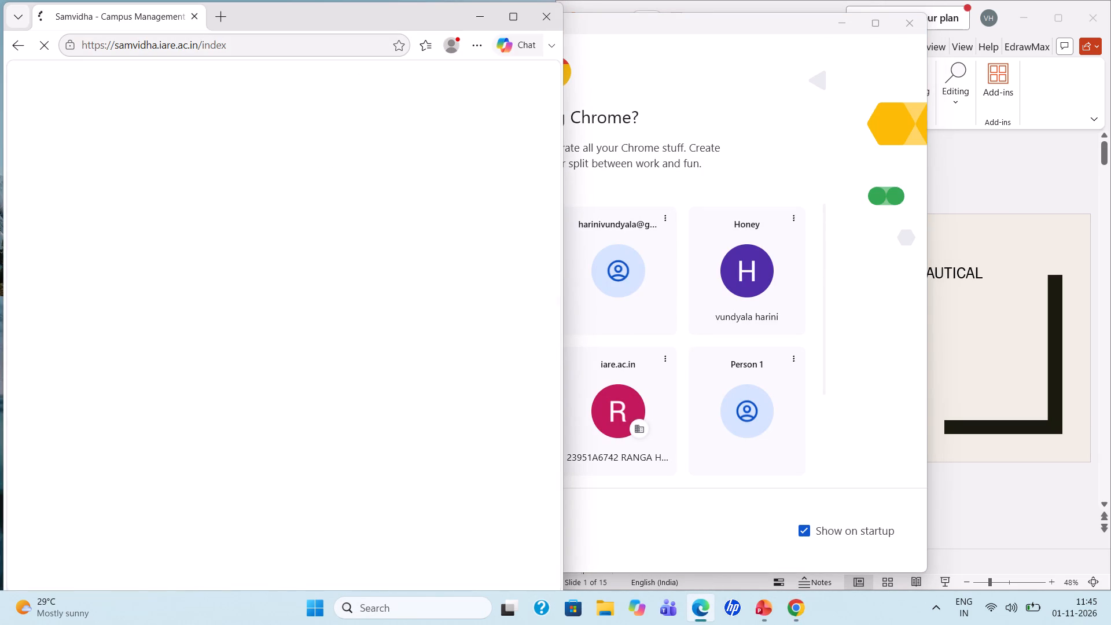
pyautogui.click(916, 25)
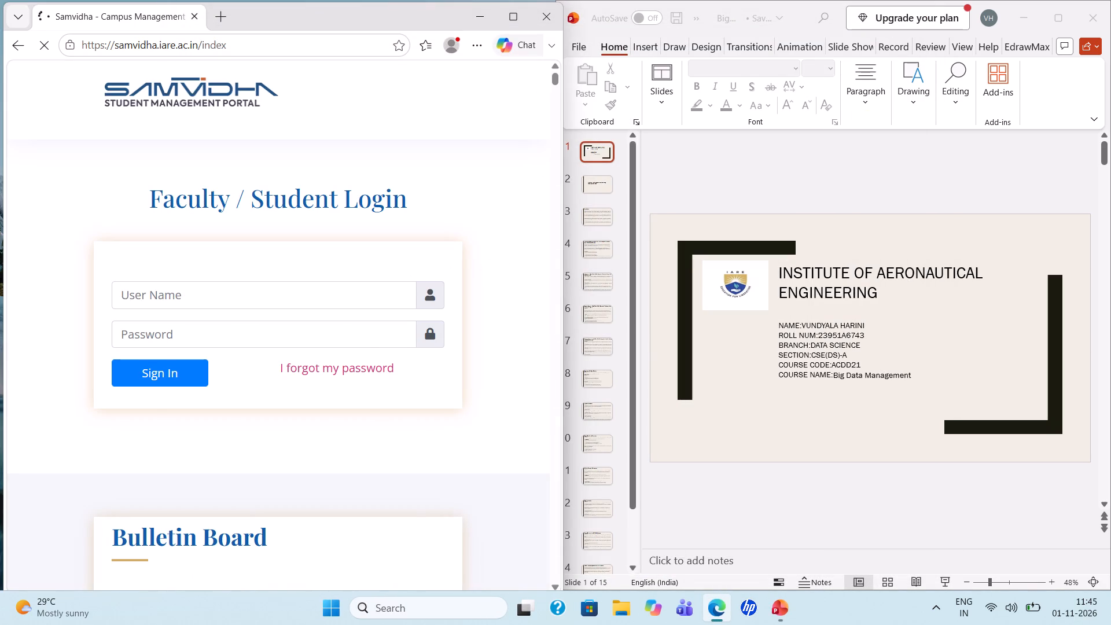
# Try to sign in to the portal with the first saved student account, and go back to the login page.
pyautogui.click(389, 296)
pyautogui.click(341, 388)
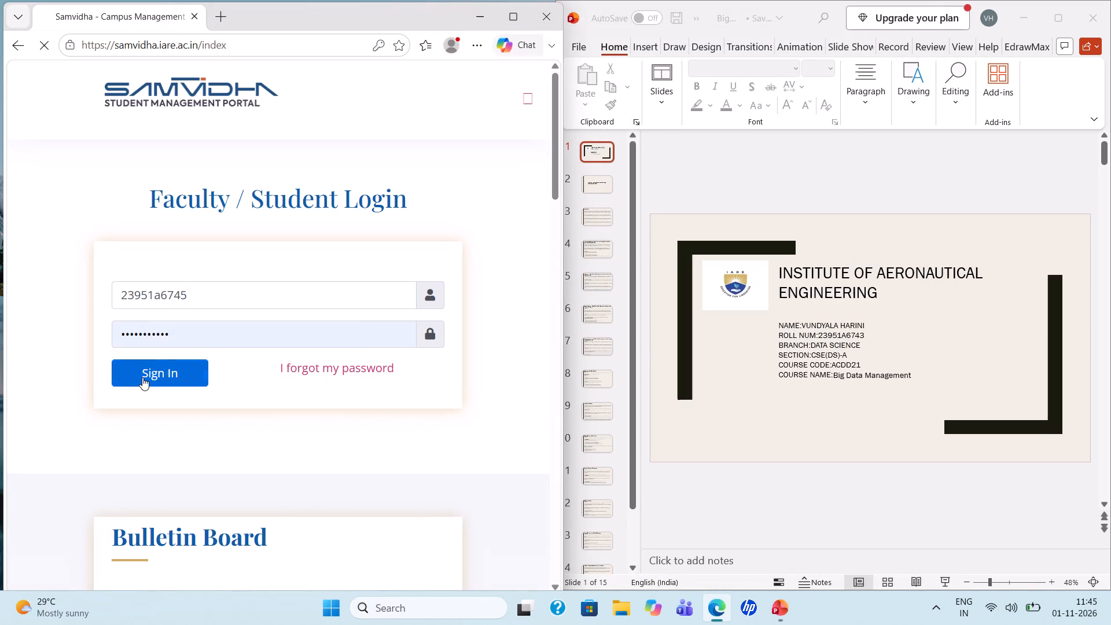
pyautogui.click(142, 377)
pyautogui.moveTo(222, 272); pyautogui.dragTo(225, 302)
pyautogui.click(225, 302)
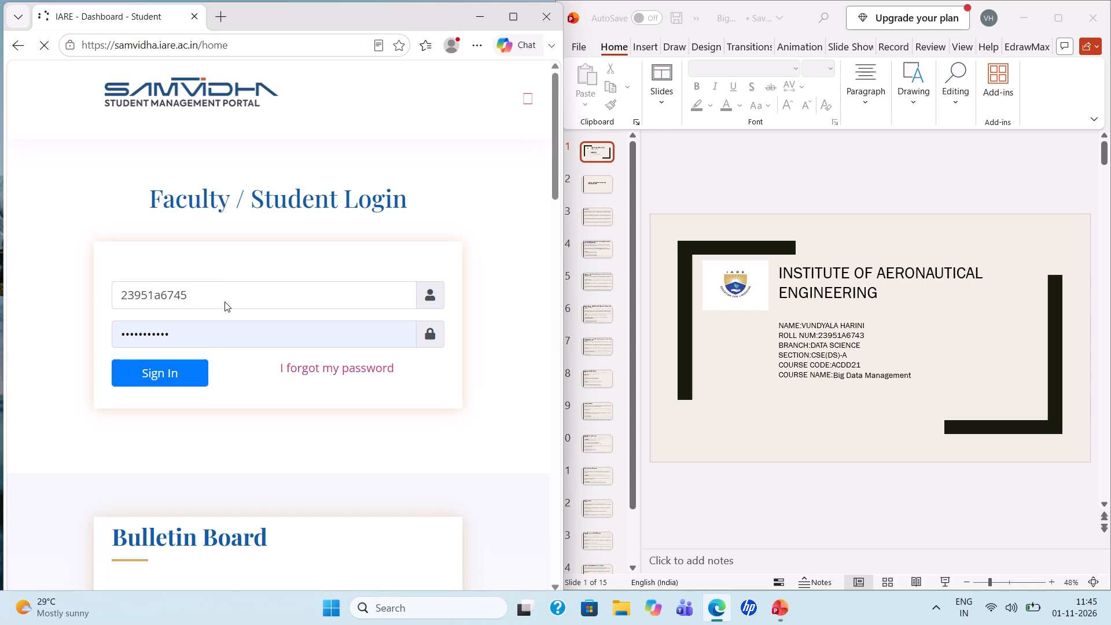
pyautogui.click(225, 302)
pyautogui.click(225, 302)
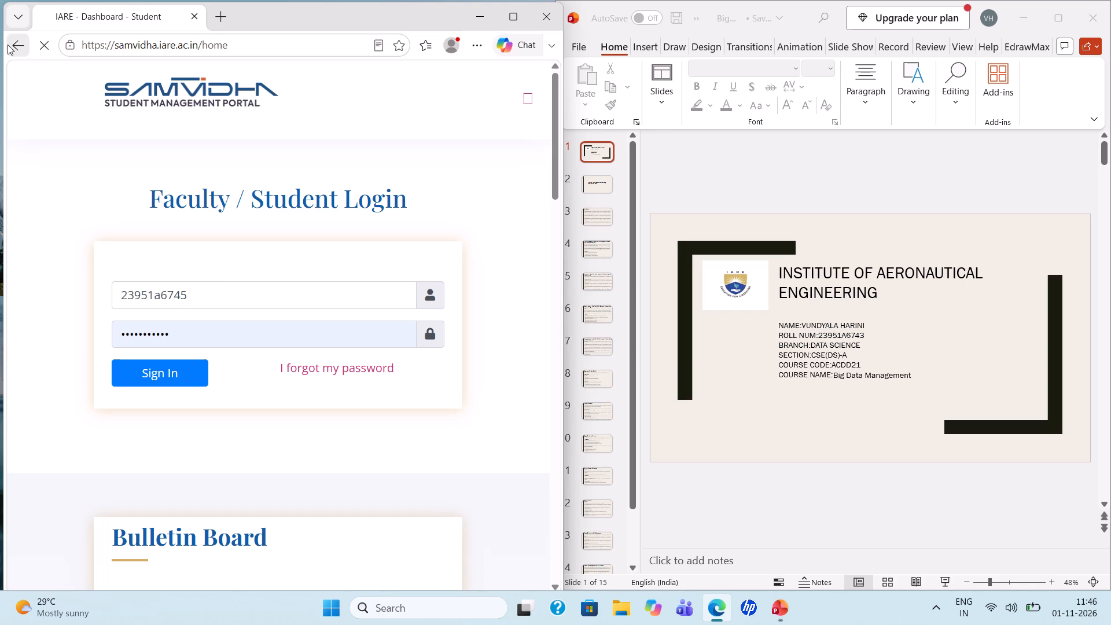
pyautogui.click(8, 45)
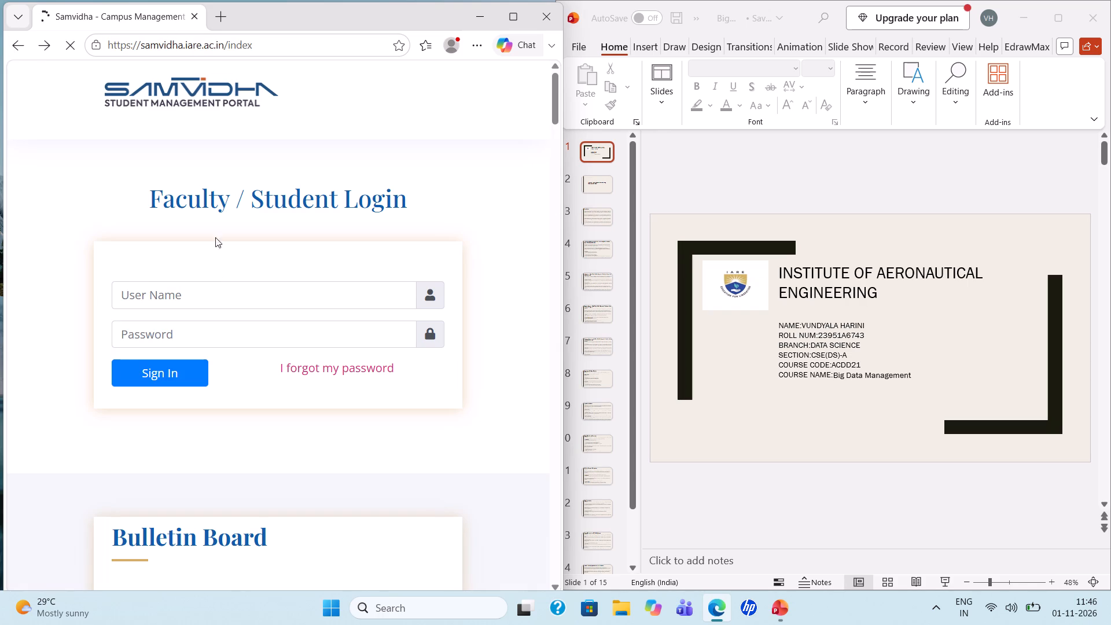
# Sign in to the Samvidha portal with the saved account that matches the roll number in the presentation.
pyautogui.click(229, 300)
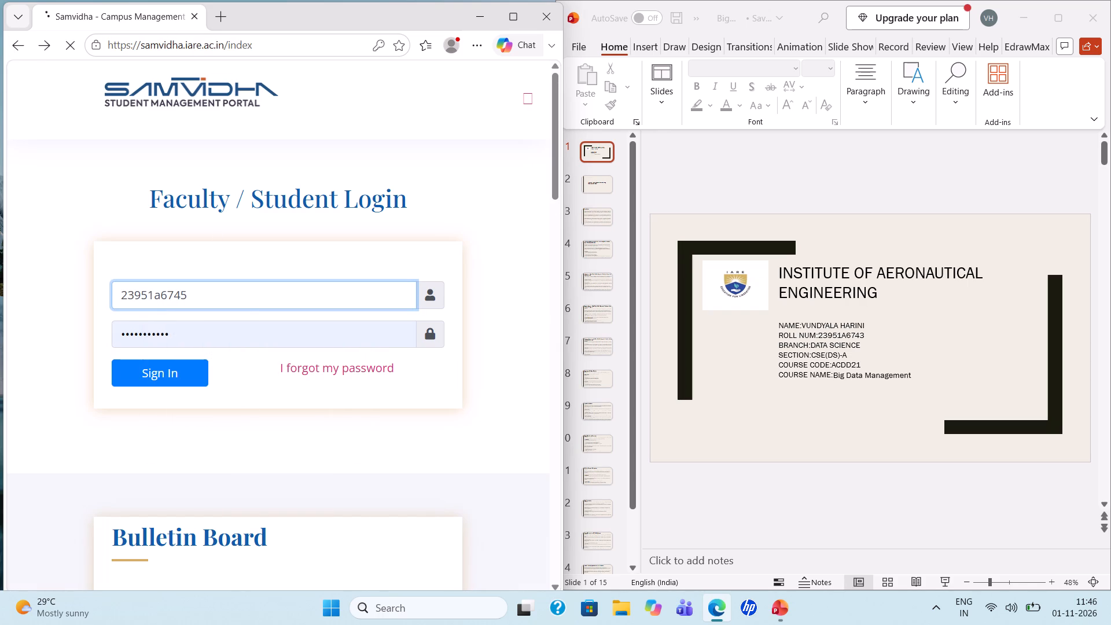
pyautogui.click(247, 298)
pyautogui.click(240, 405)
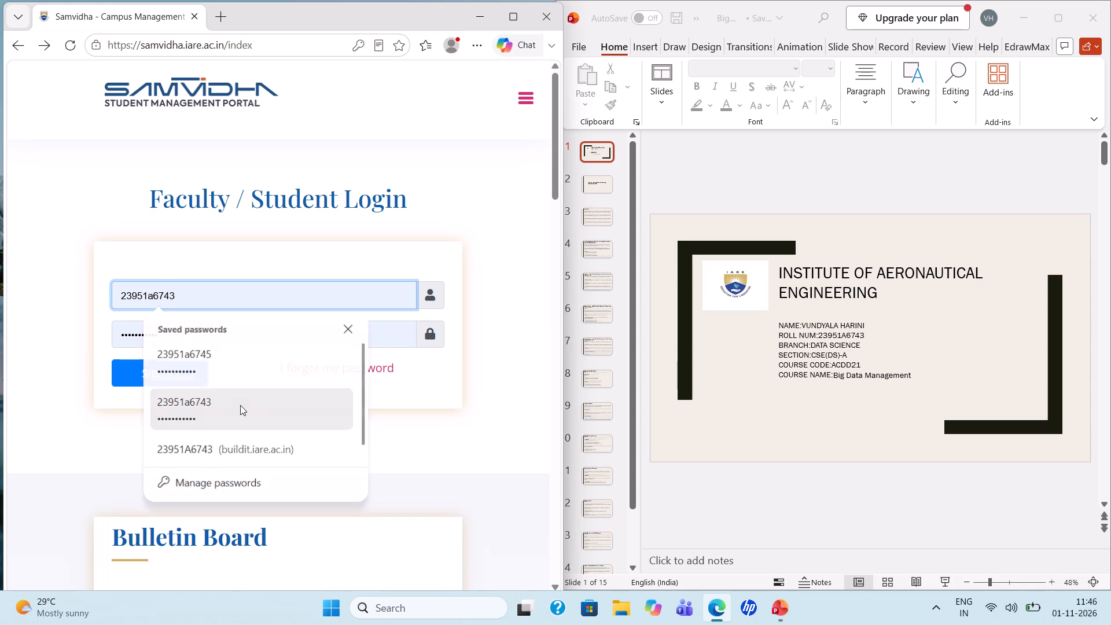
pyautogui.click(204, 383)
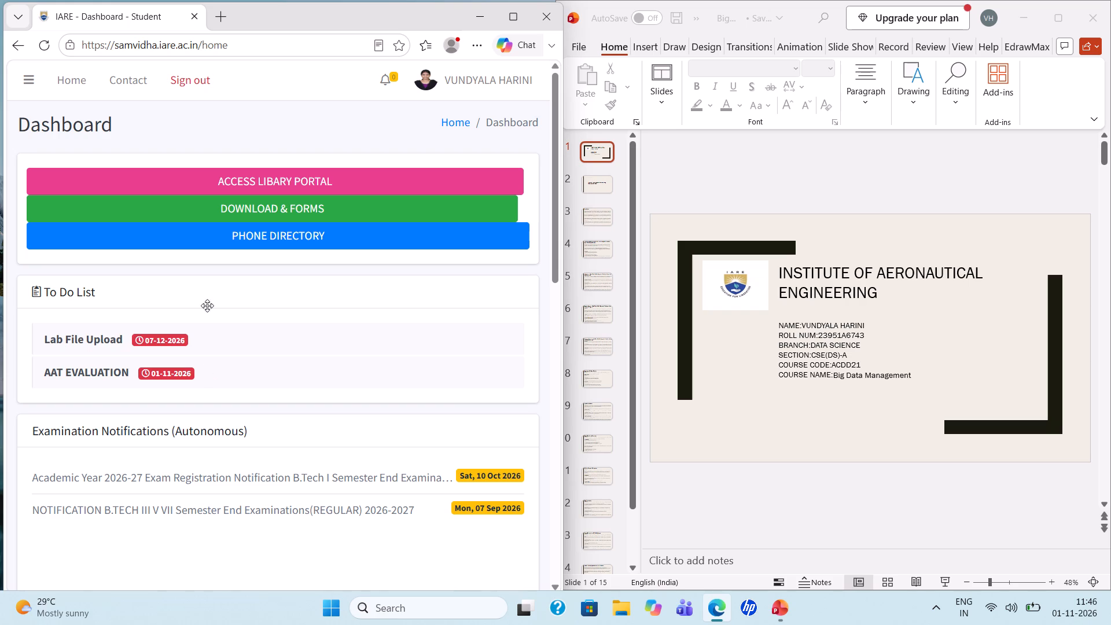
# Open the AAT (Concept Video) upload page from the portal's Uploads section.
pyautogui.click(27, 83)
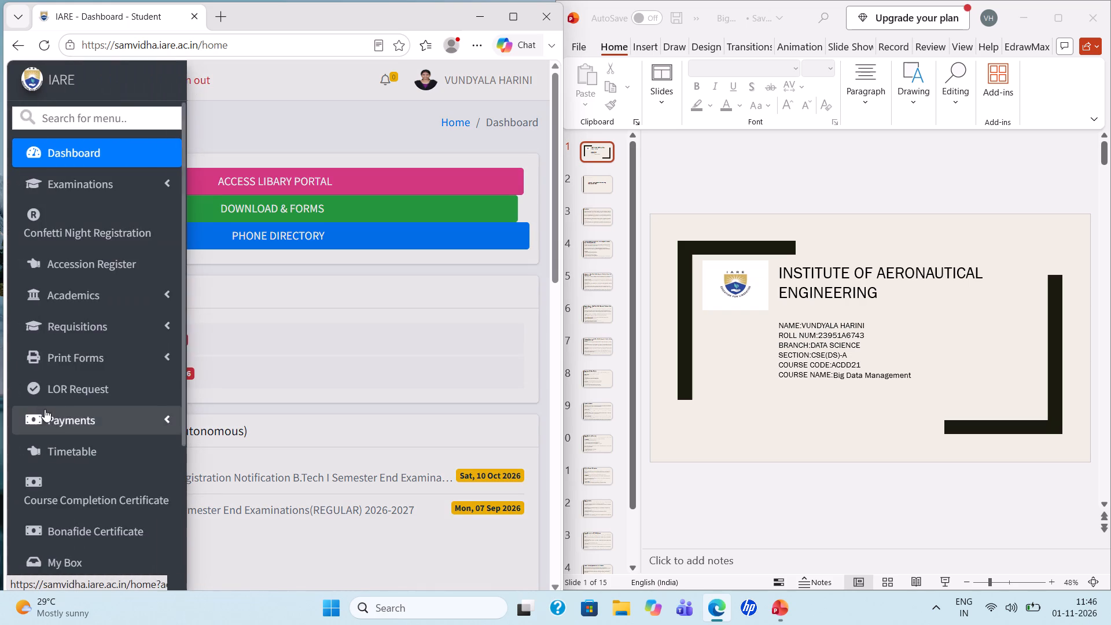
pyautogui.scroll(-6, 45, 409)
pyautogui.click(57, 509)
pyautogui.scroll(-5, 57, 509)
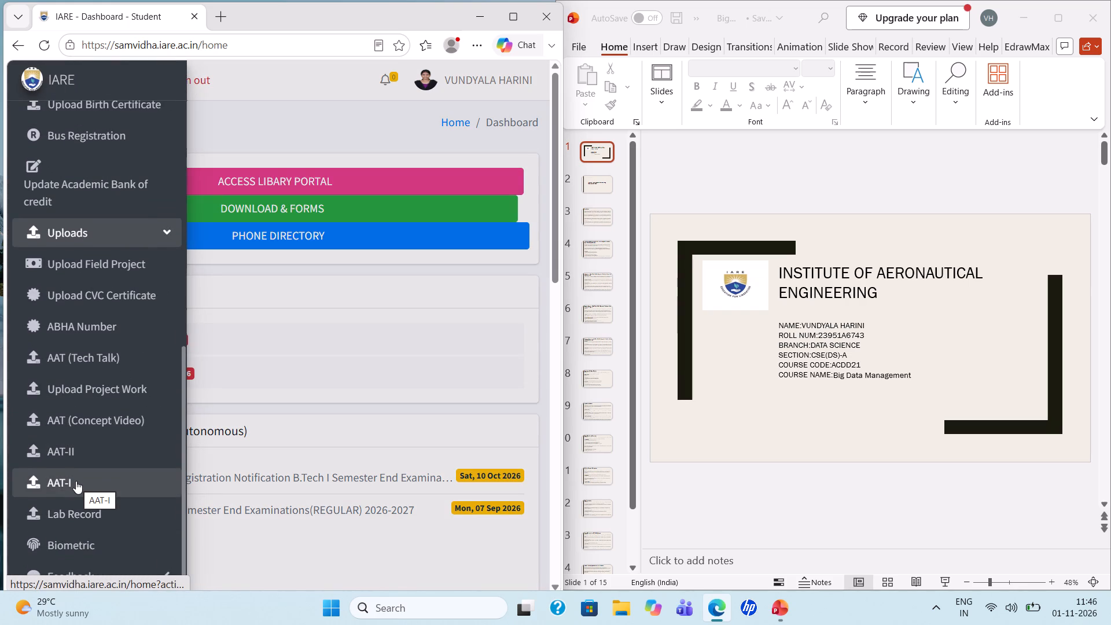
pyautogui.click(102, 424)
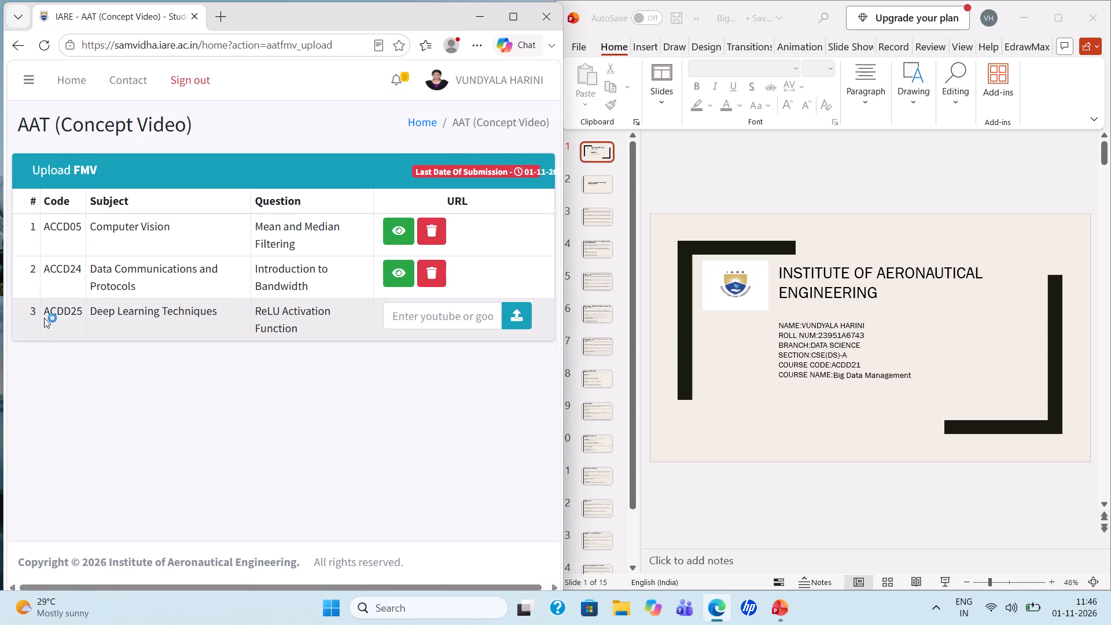
# Copy the Deep Learning Techniques course code from the portal and change the course code on the PowerPoint title slide to ACDD25.
pyautogui.moveTo(44, 305); pyautogui.dragTo(97, 307)
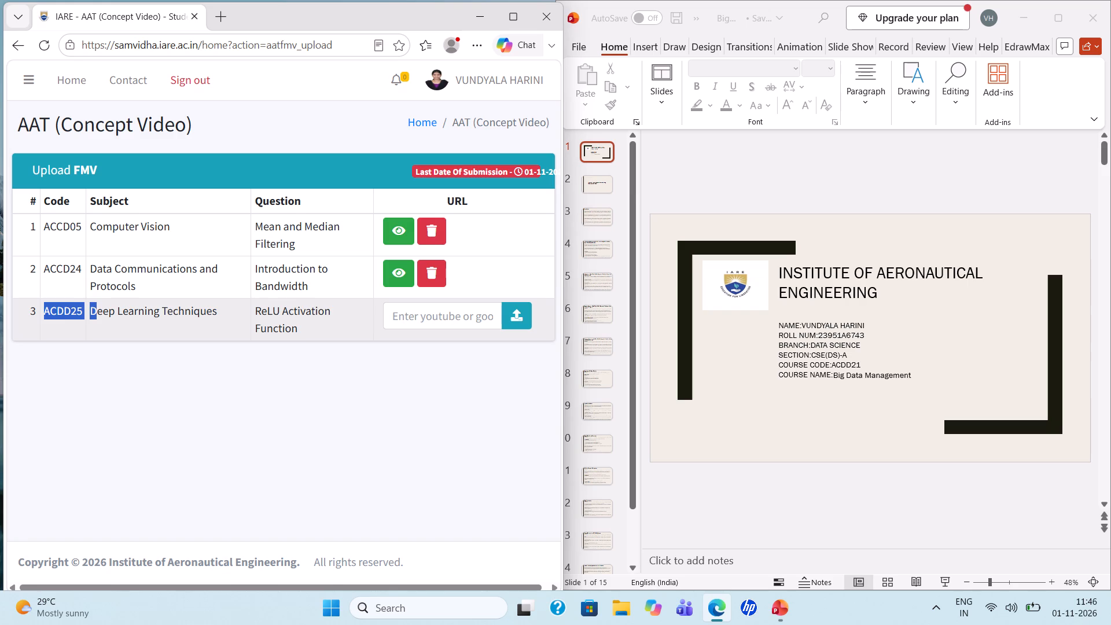
pyautogui.moveTo(97, 307); pyautogui.dragTo(85, 315)
pyautogui.hotkey('ctrl', 'c')
pyautogui.keyDown('ctrl'); pyautogui.scroll(4, 848, 370); pyautogui.keyUp('ctrl')
pyautogui.click(854, 388)
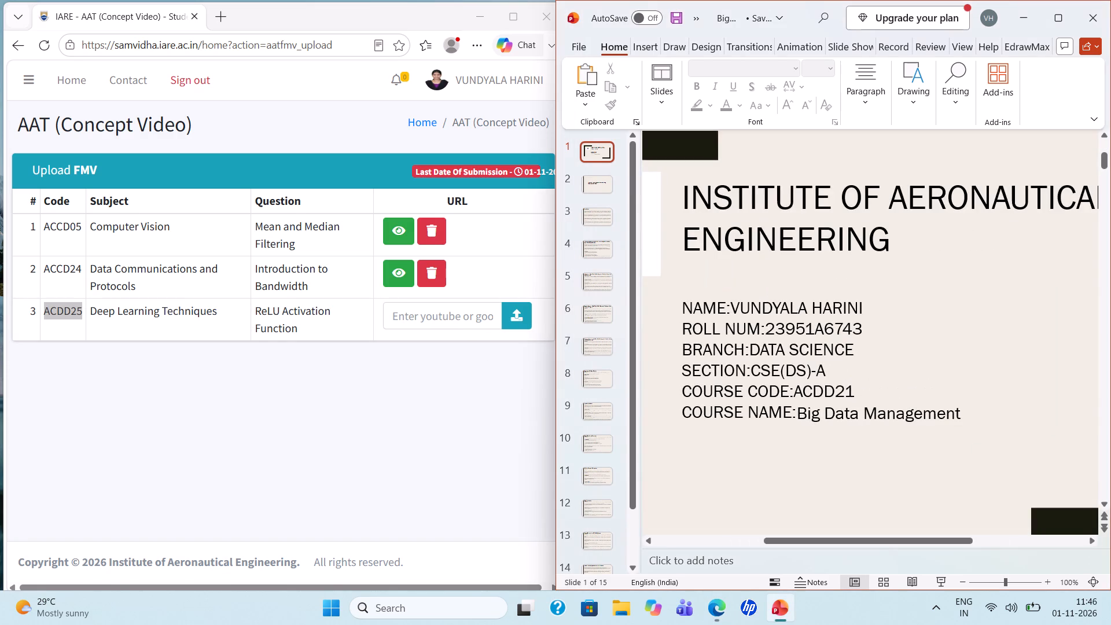
pyautogui.click(854, 388)
pyautogui.press('BackSpace')
pyautogui.press('5')
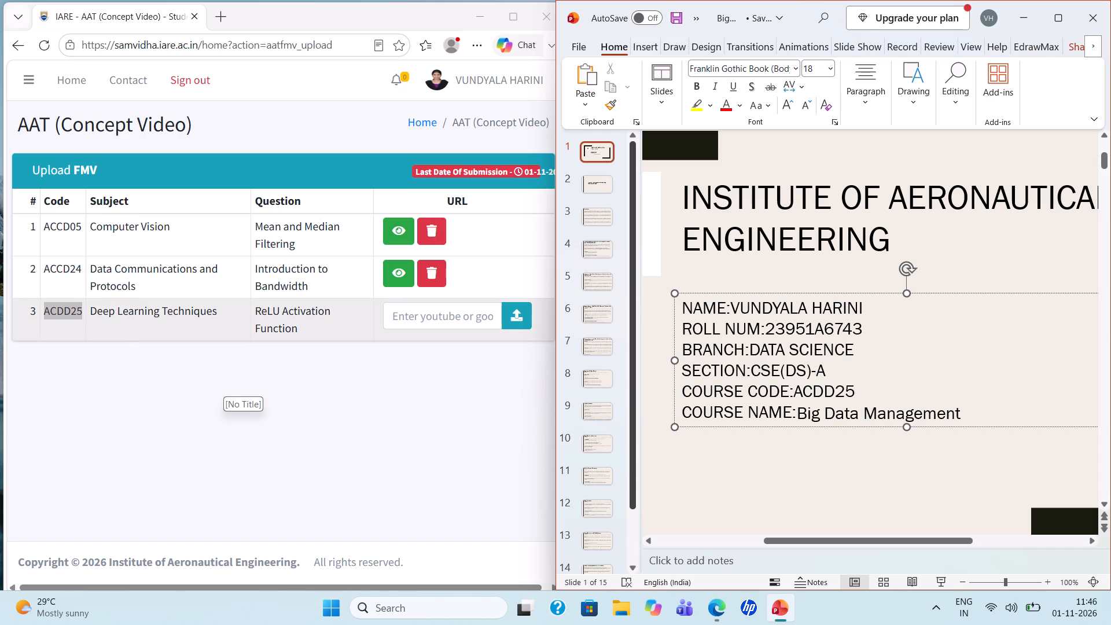
# Copy the third subject's name from the portal in Edge and replace the PowerPoint title slide's course name with "Deep Learning Techniques".
pyautogui.moveTo(94, 311); pyautogui.dragTo(180, 316)
pyautogui.click(170, 366)
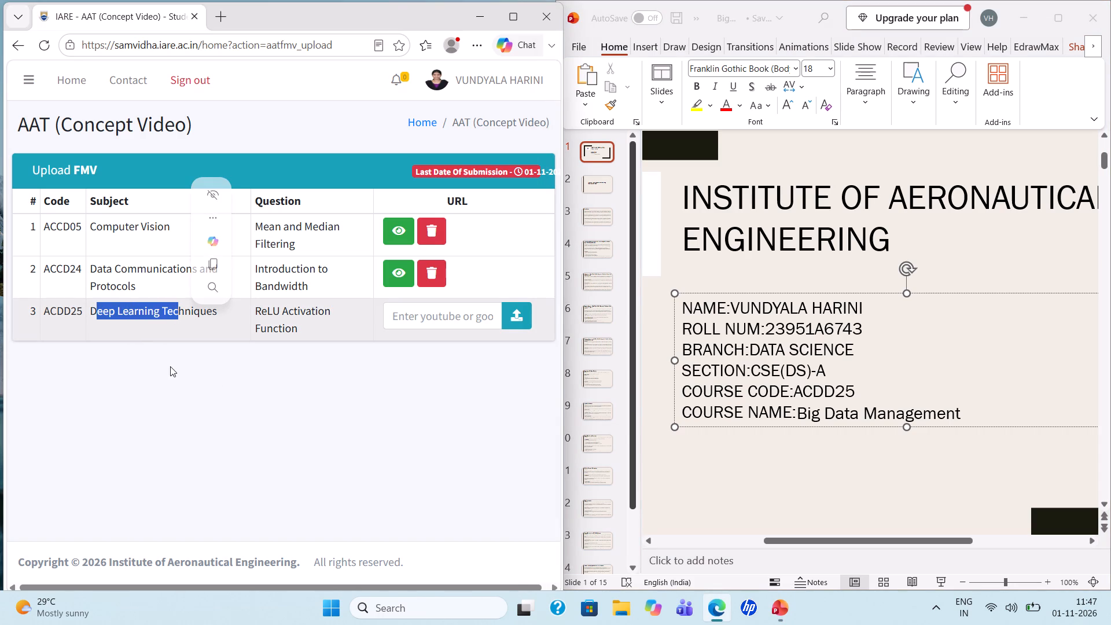
pyautogui.moveTo(89, 309); pyautogui.dragTo(229, 319)
pyautogui.hotkey('ctrl', 'c')
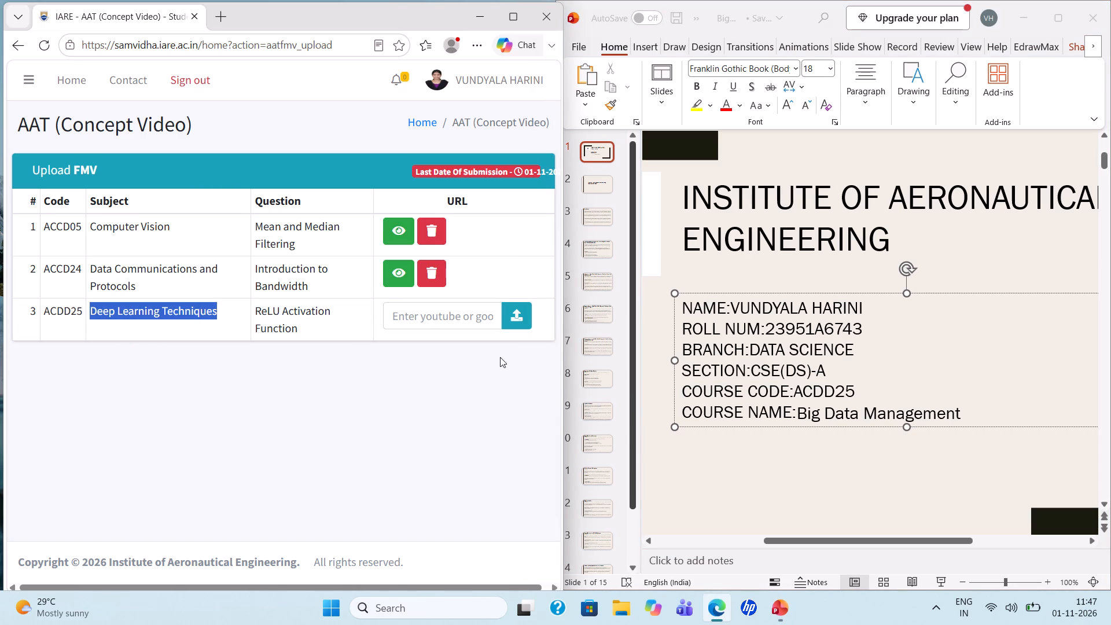
pyautogui.click(960, 411)
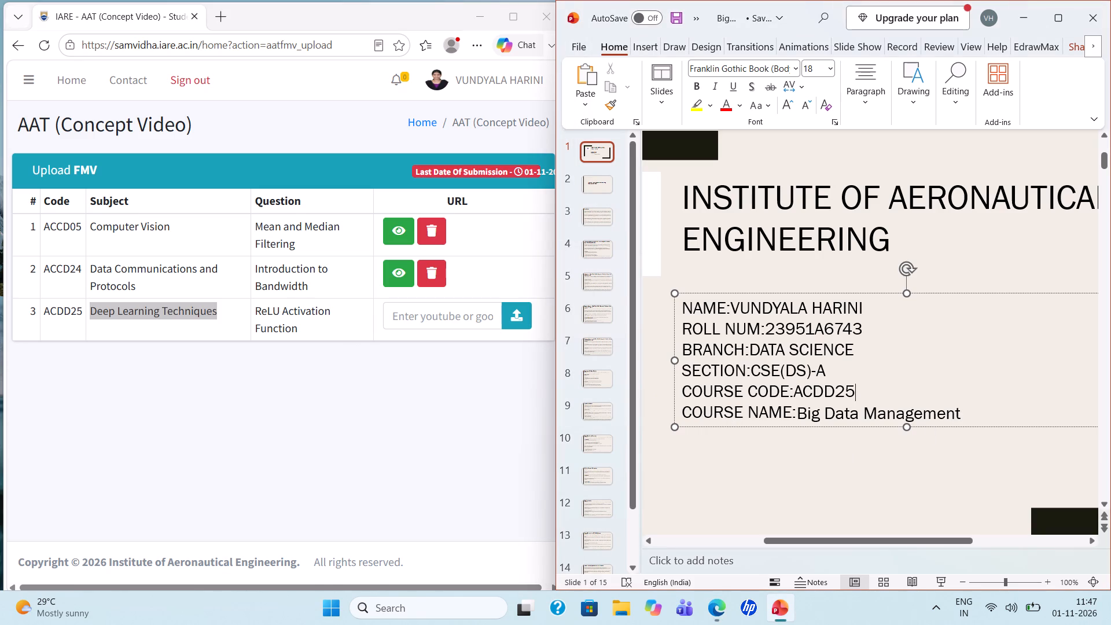
pyautogui.click(960, 411)
pyautogui.press('BackSpace')
pyautogui.press('BackSpace')
pyautogui.press('BackSpace')
pyautogui.press('BackSpace')
pyautogui.press('BackSpace')
pyautogui.press('BackSpace')
pyautogui.press('BackSpace')
pyautogui.press('BackSpace')
pyautogui.press('BackSpace')
pyautogui.press('BackSpace')
pyautogui.press('BackSpace')
pyautogui.press('BackSpace')
pyautogui.press('BackSpace')
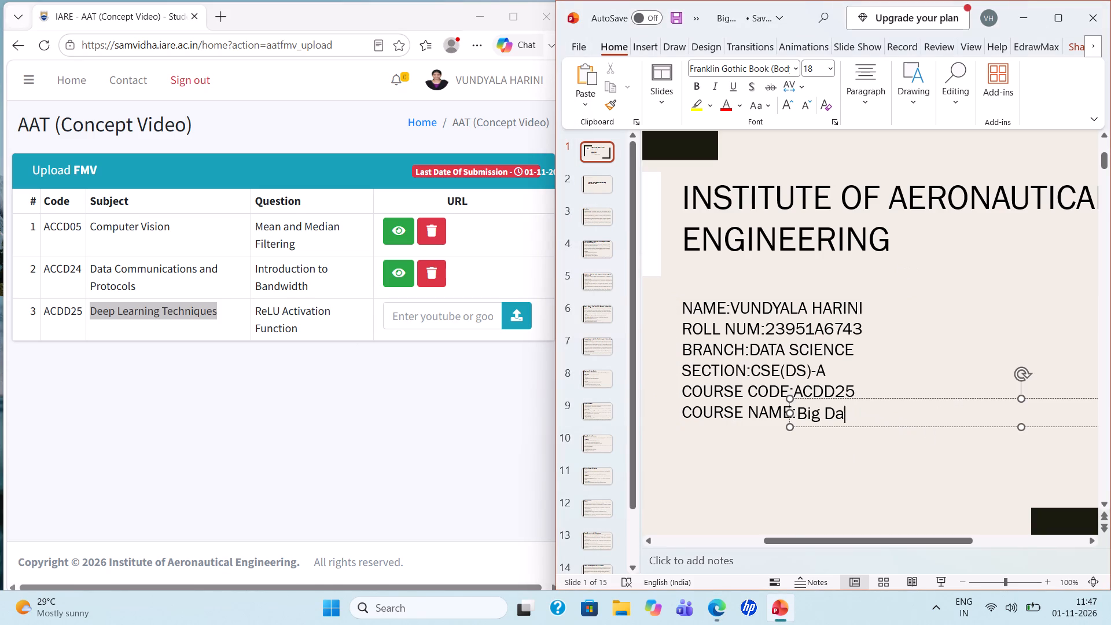
pyautogui.press('BackSpace')
pyautogui.press('BackSpace')
pyautogui.hotkey('ctrl', 'v')
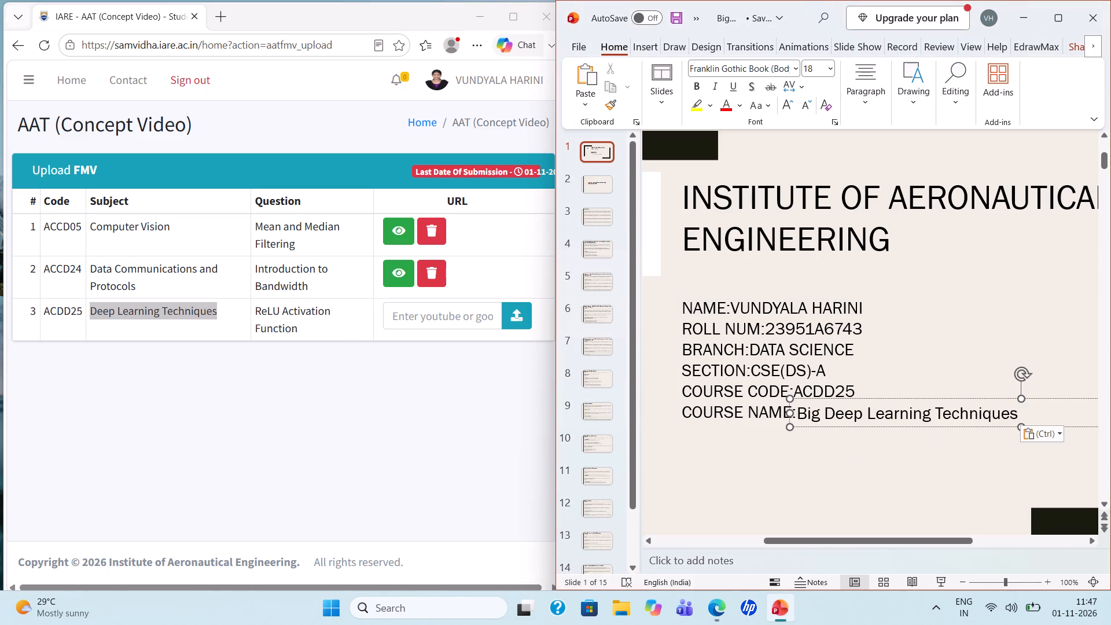
pyautogui.click(824, 418)
pyautogui.press('BackSpace')
pyautogui.press('BackSpace')
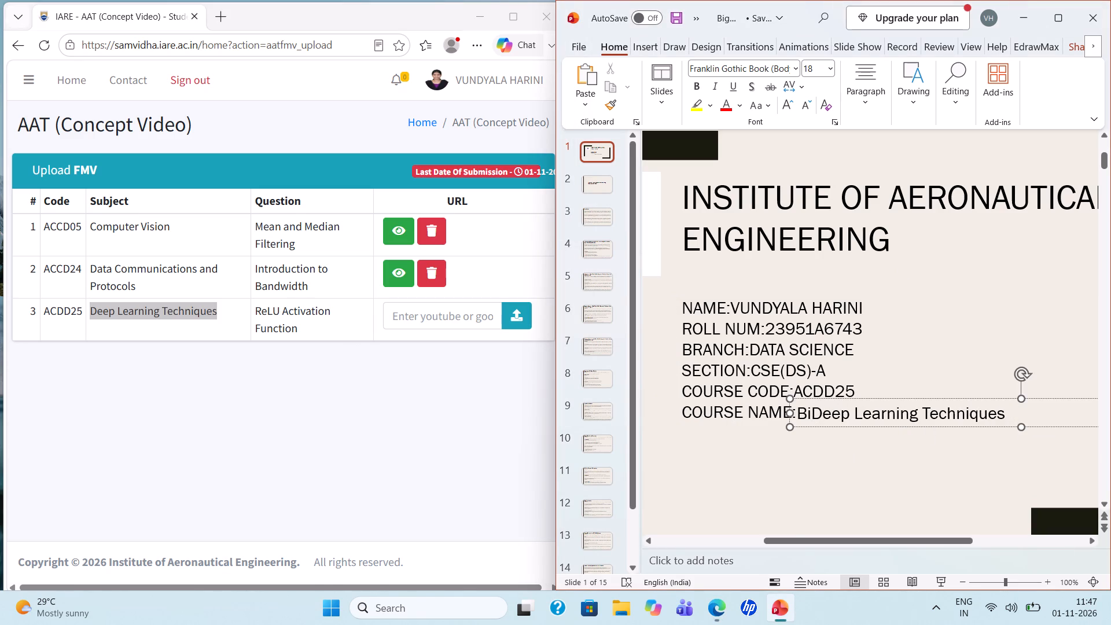
pyautogui.press('BackSpace')
pyautogui.press('BackSpace')
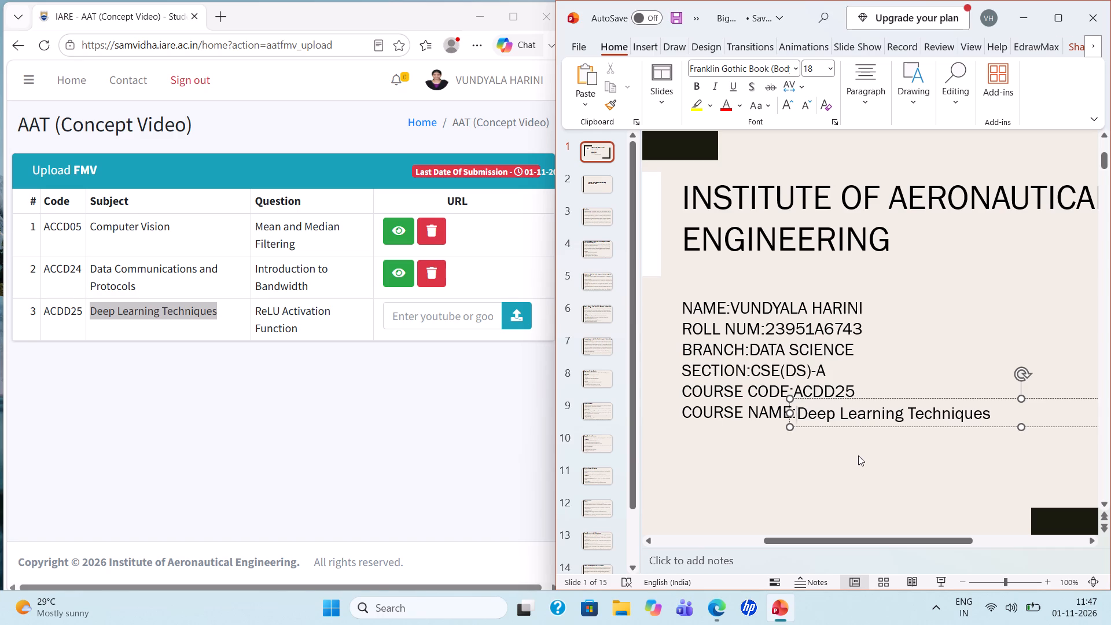
pyautogui.click(858, 455)
# Copy the third subject's question from the portal in Edge and replace the topic title on PowerPoint slide 2 with "ReLU Activation Function".
pyautogui.scroll(-4, 858, 455)
pyautogui.scroll(1, 858, 455)
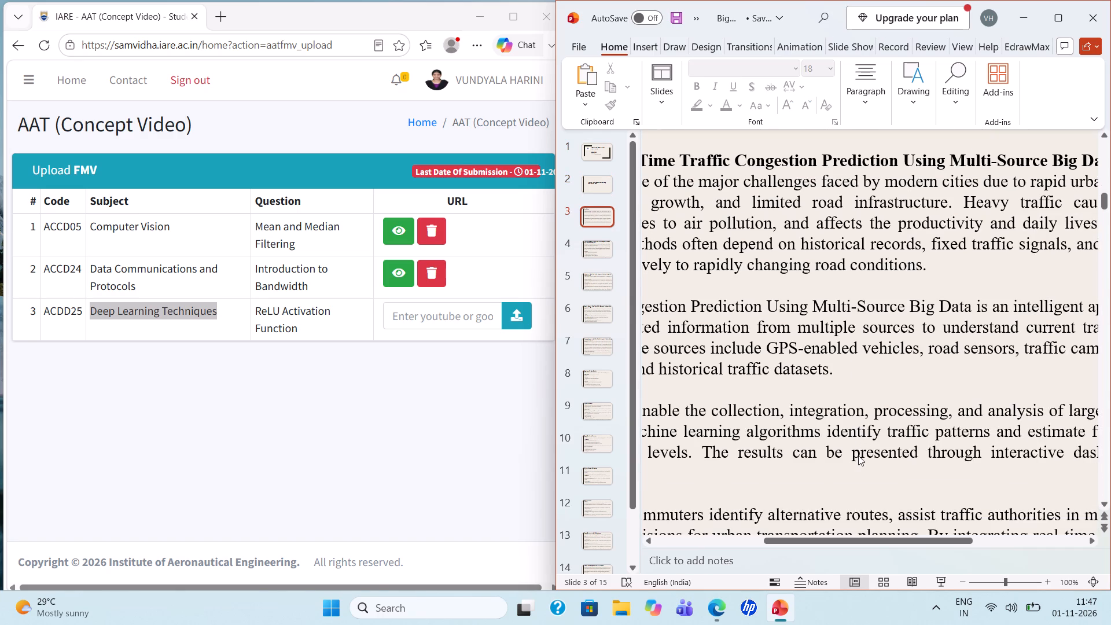
pyautogui.scroll(1, 858, 455)
pyautogui.scroll(1, 838, 389)
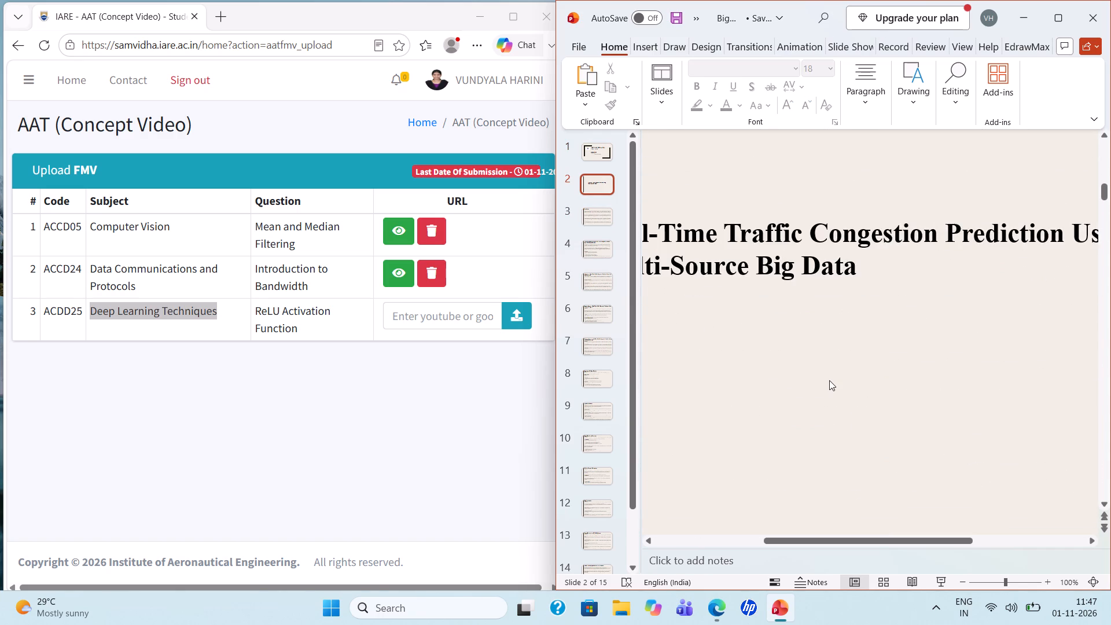
pyautogui.keyDown('ctrl'); pyautogui.scroll(-2, 829, 380); pyautogui.keyUp('ctrl')
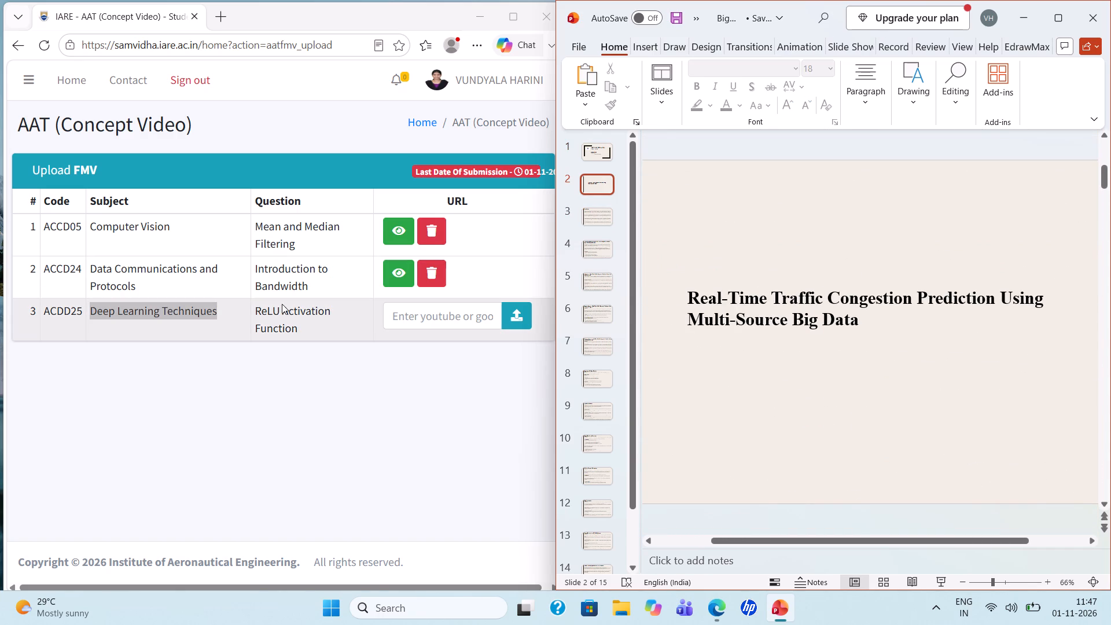
pyautogui.moveTo(257, 310); pyautogui.dragTo(308, 328)
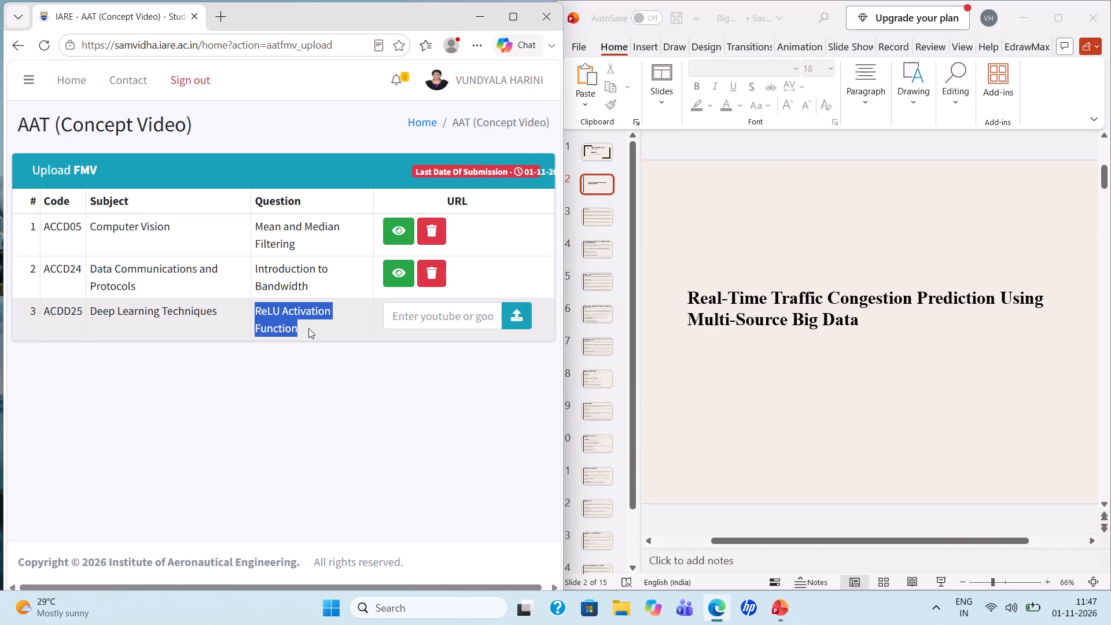
pyautogui.hotkey('ctrl', 'c')
pyautogui.moveTo(864, 322); pyautogui.dragTo(709, 302)
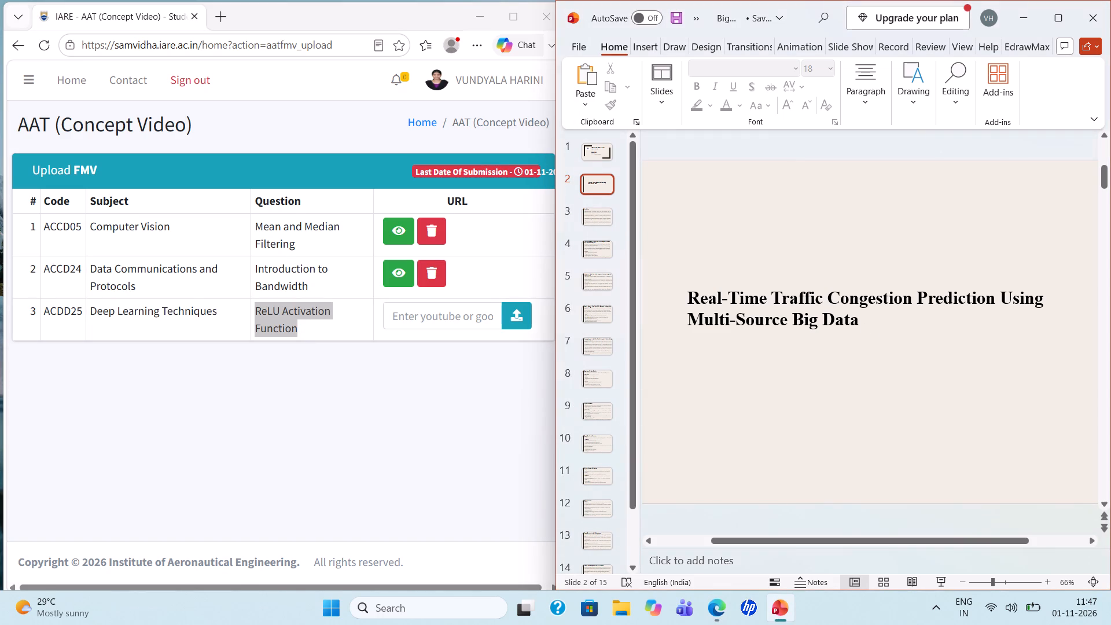
pyautogui.moveTo(709, 302); pyautogui.dragTo(694, 297)
pyautogui.moveTo(694, 297); pyautogui.dragTo(871, 326)
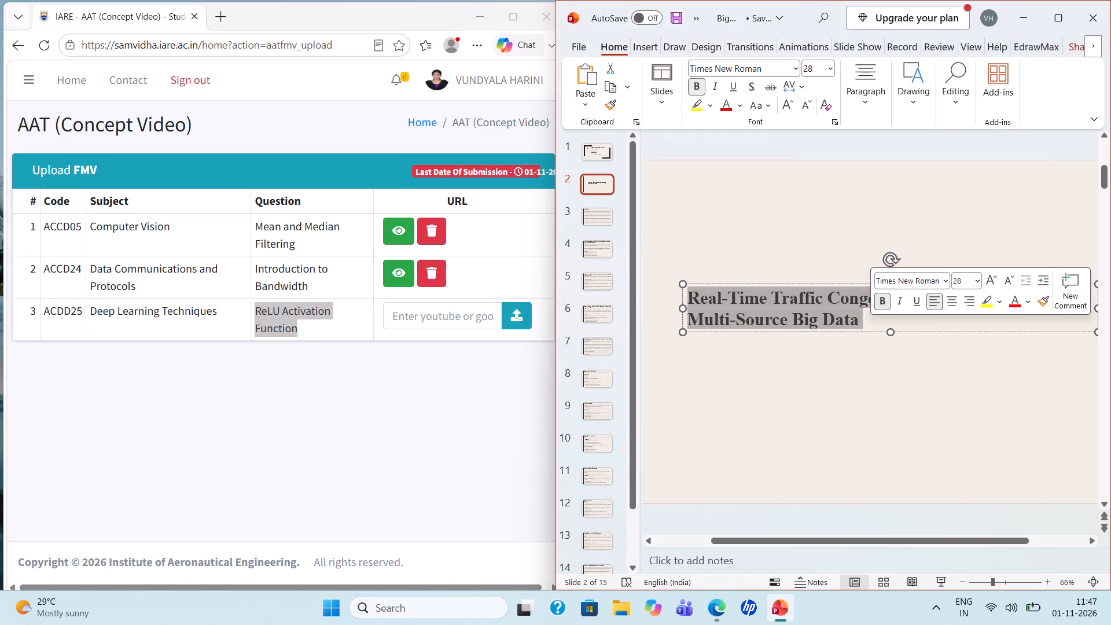
pyautogui.press('BackSpace')
pyautogui.hotkey('ctrl', 'v')
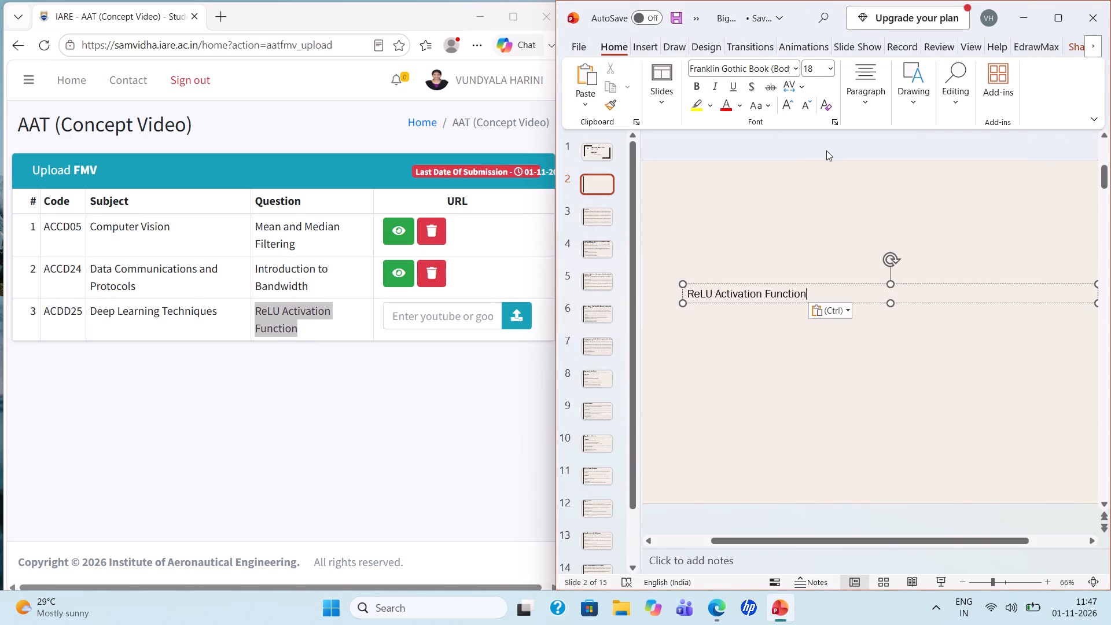
# Minimize the browser window and maximize the PowerPoint window.
pyautogui.click(484, 21)
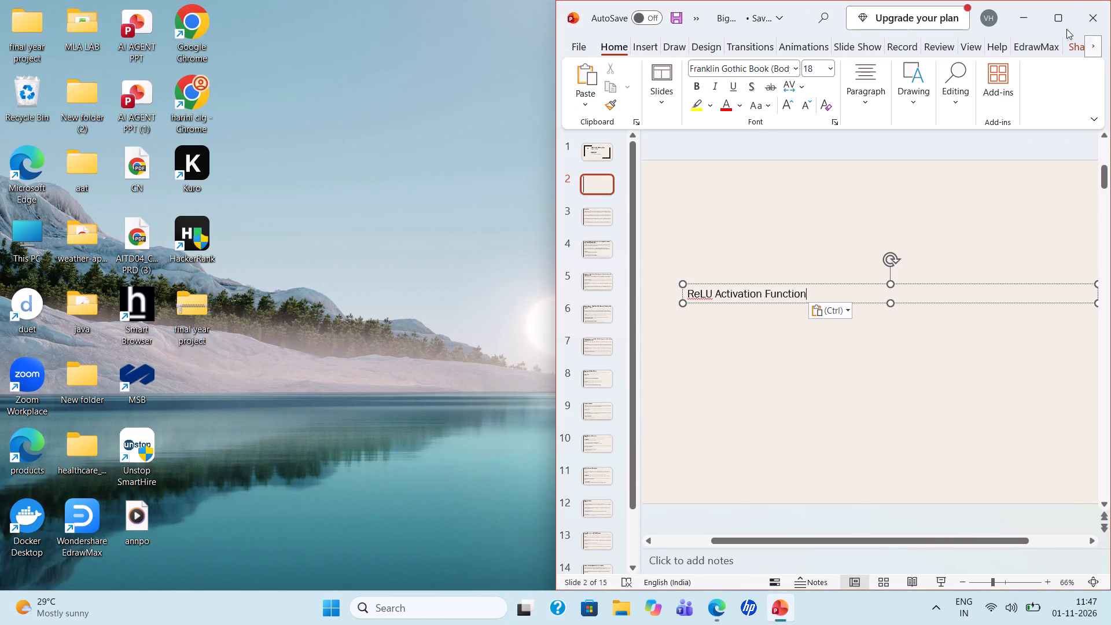
pyautogui.click(1058, 28)
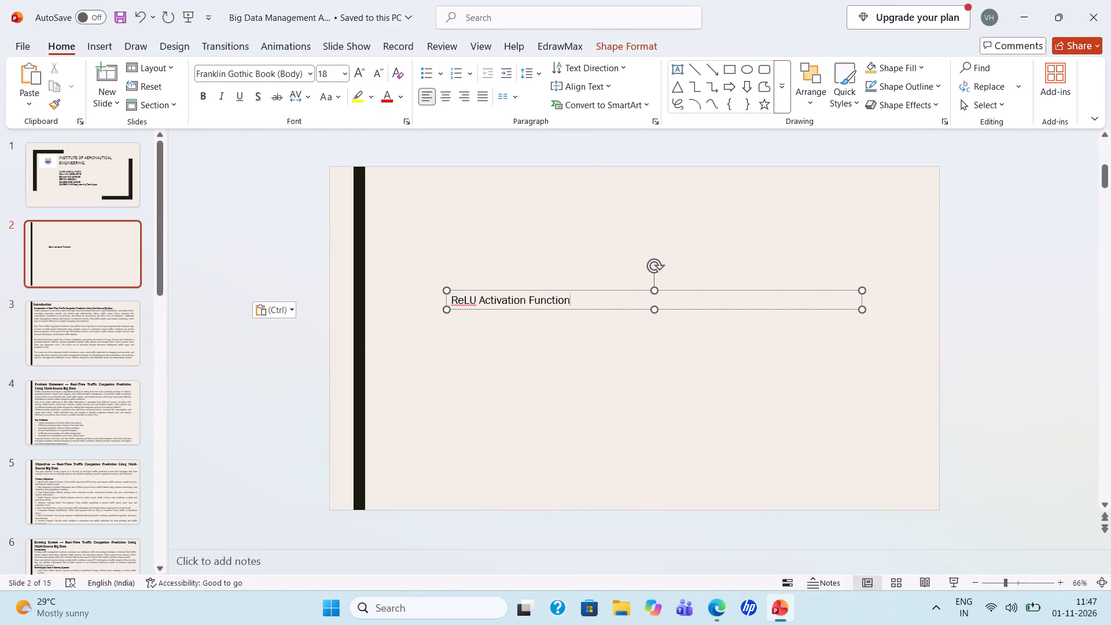
# Shift the slide 2 title box toward the slide's right side and format its text as bold Times New Roman, size 44.
pyautogui.moveTo(619, 288); pyautogui.dragTo(729, 293)
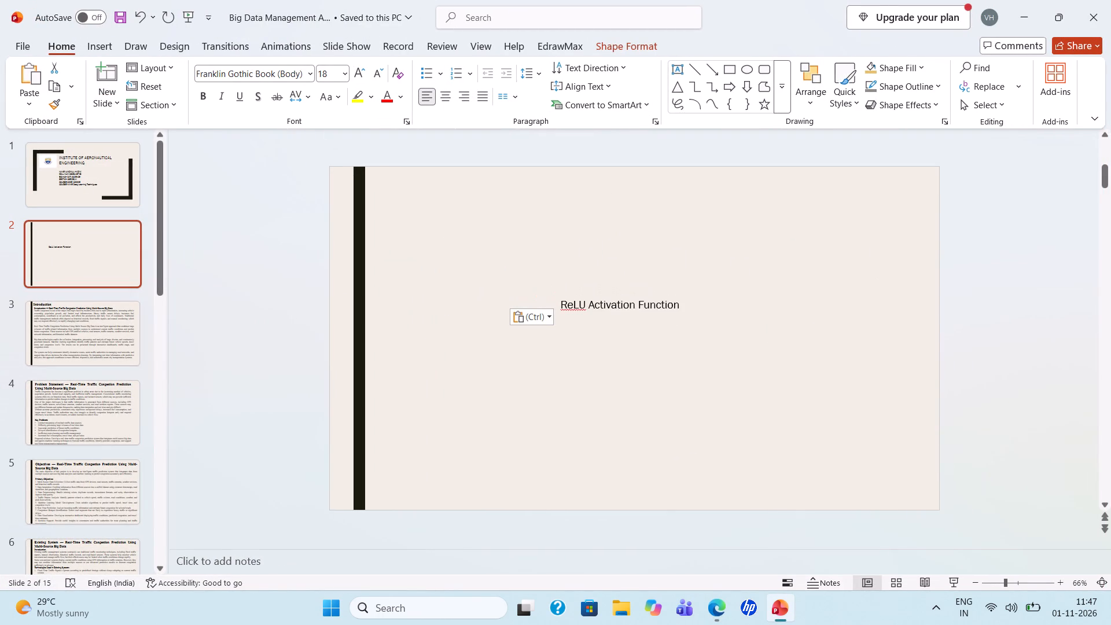
pyautogui.moveTo(729, 293); pyautogui.dragTo(729, 296)
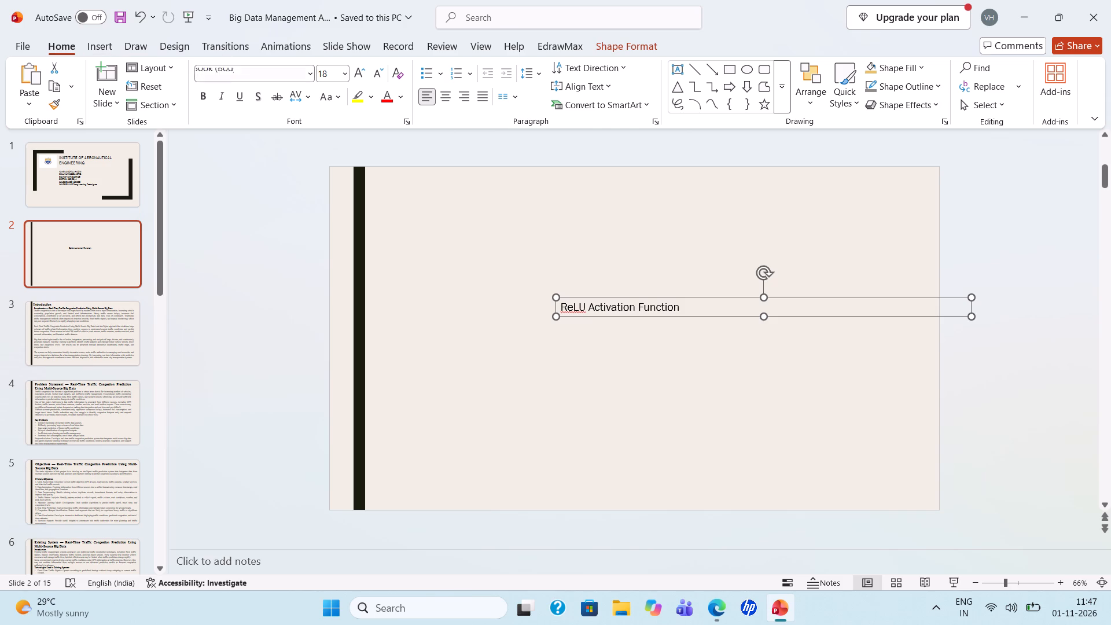
pyautogui.click(344, 76)
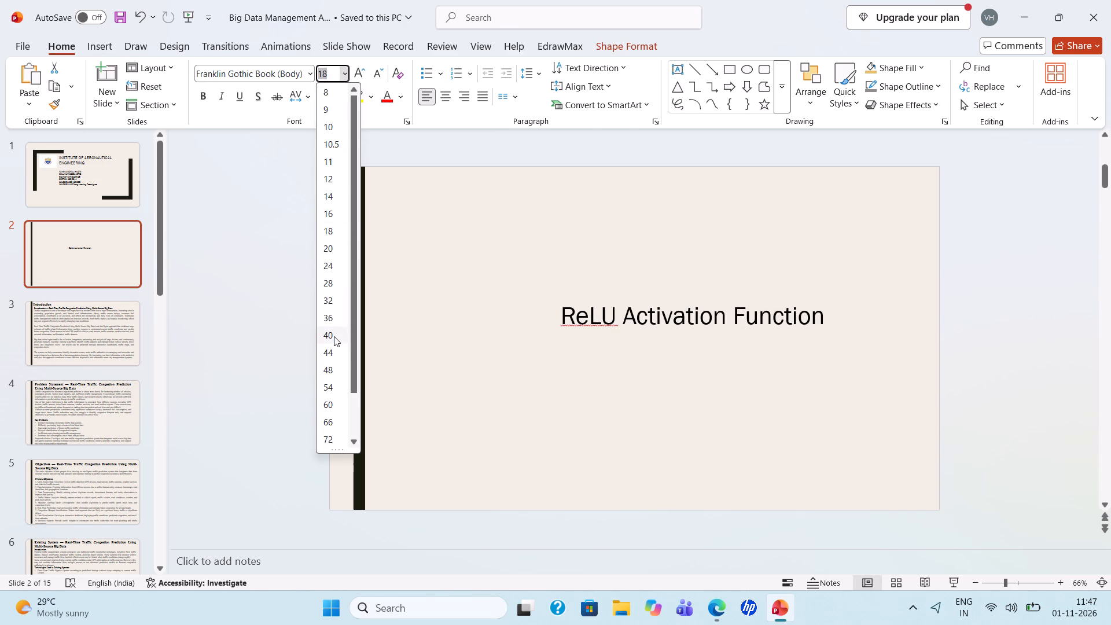
pyautogui.click(334, 353)
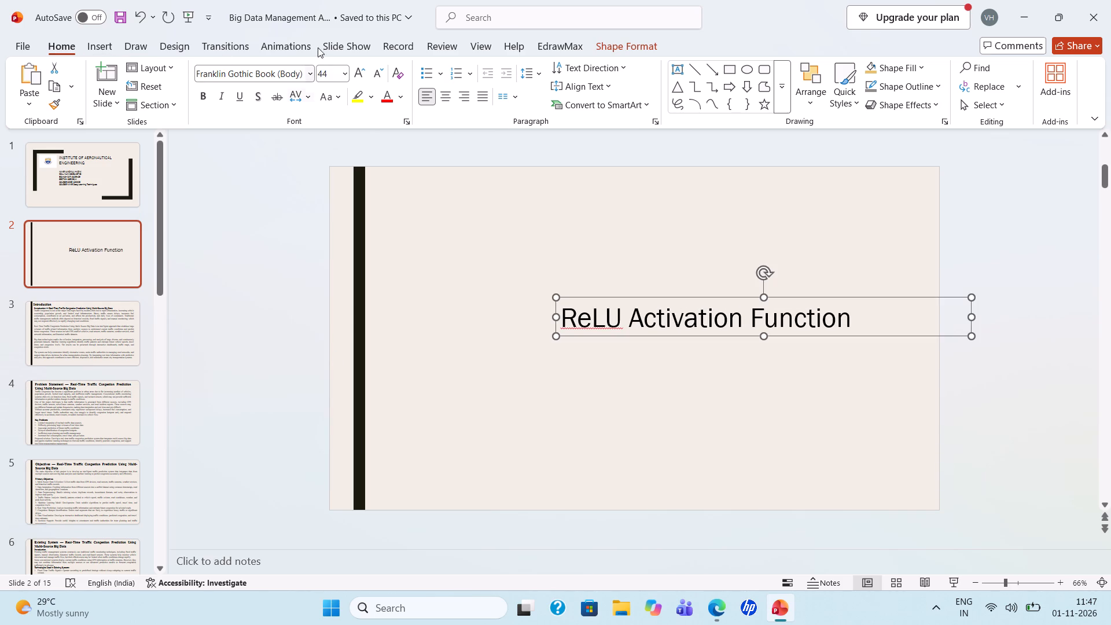
pyautogui.click(308, 76)
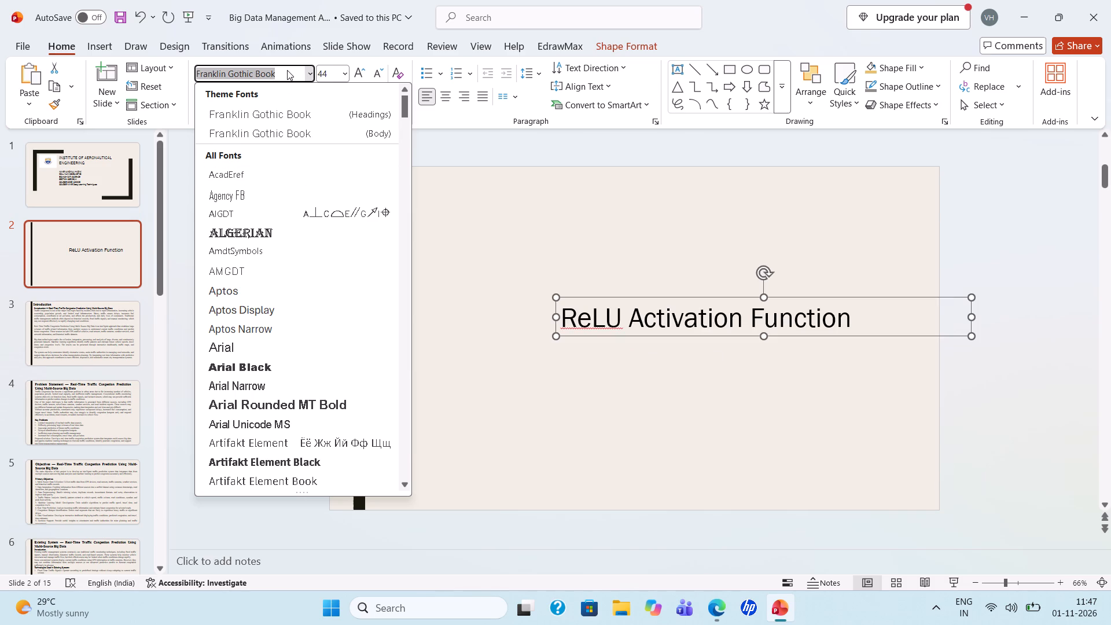
pyautogui.press('BackSpace')
pyautogui.write('tim')
pyautogui.press('Return')
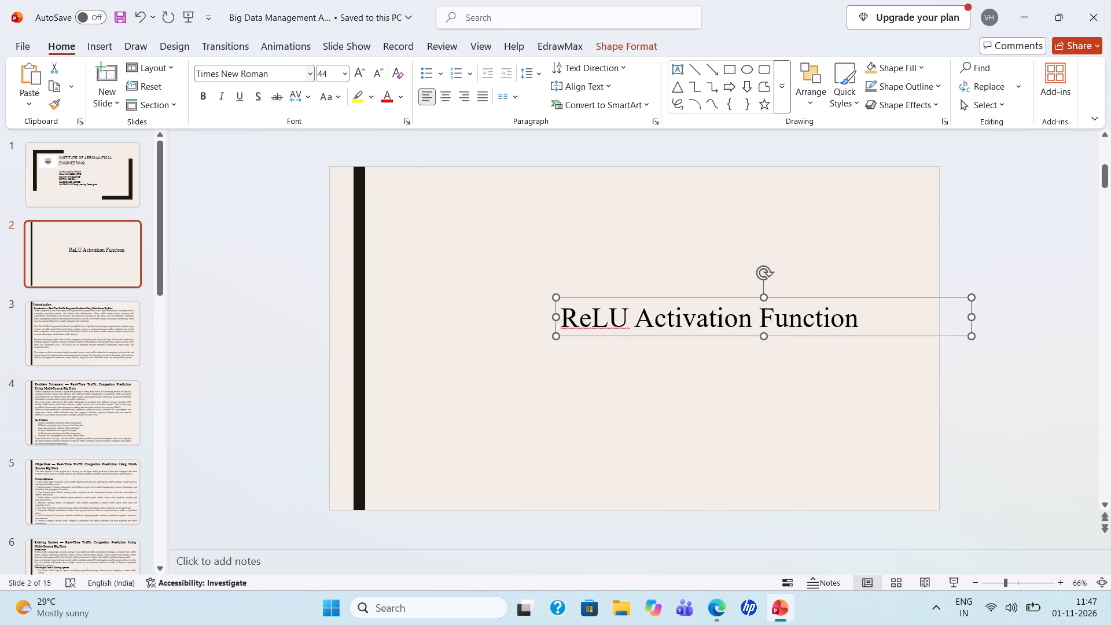
pyautogui.click(204, 98)
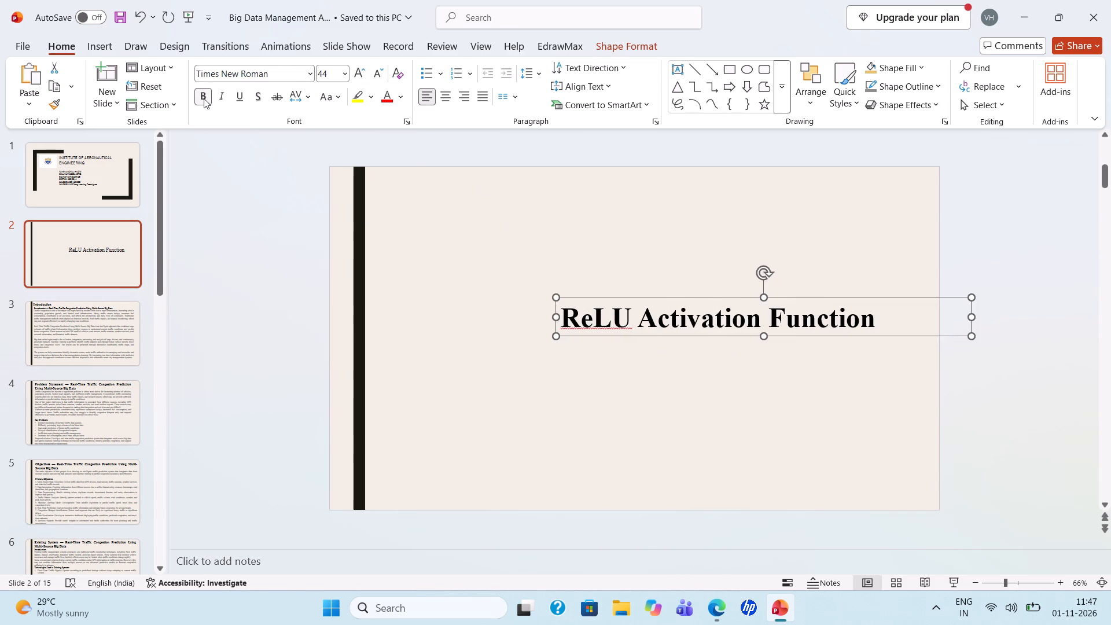
# Reposition the "ReLU Activation Function" title box so its text sits near the centre of slide 2.
pyautogui.moveTo(591, 295); pyautogui.dragTo(549, 298)
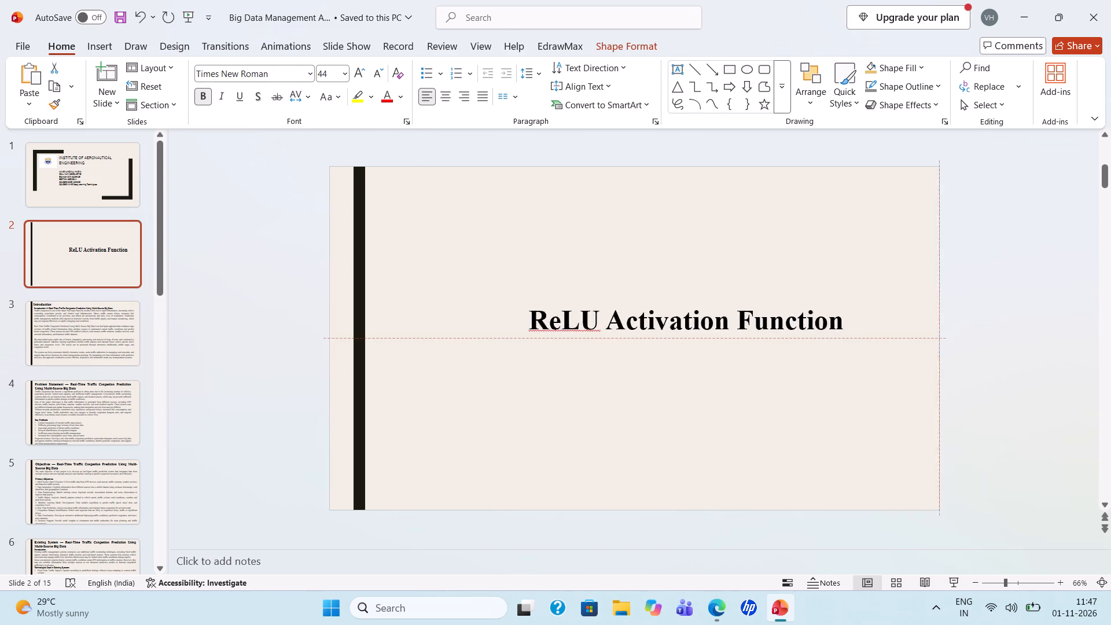
pyautogui.moveTo(549, 298); pyautogui.dragTo(513, 285)
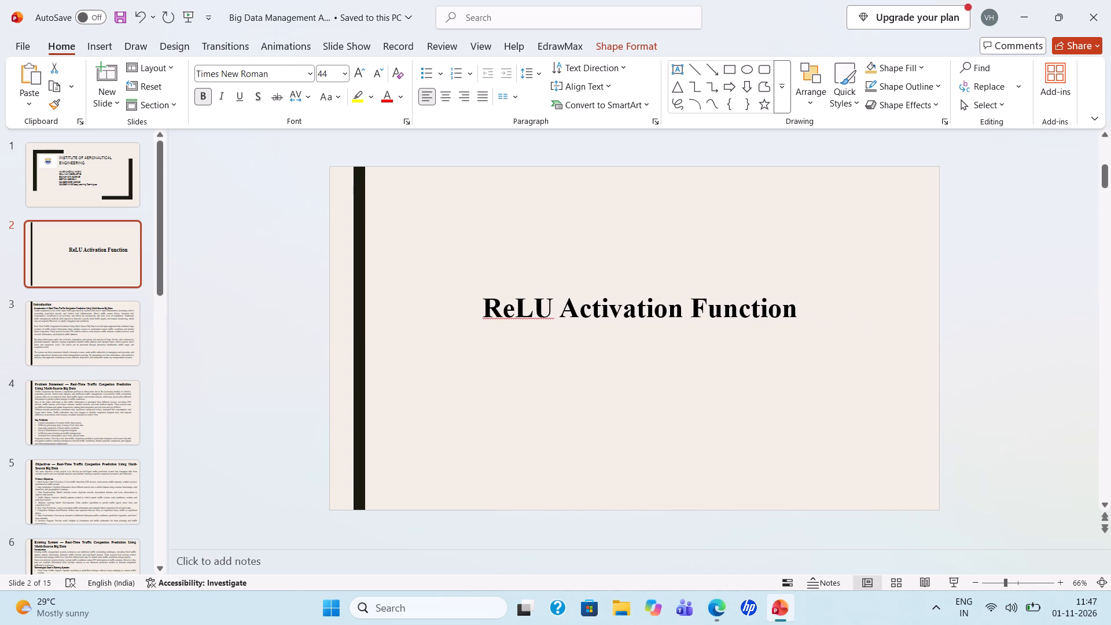
pyautogui.moveTo(513, 285); pyautogui.dragTo(521, 287)
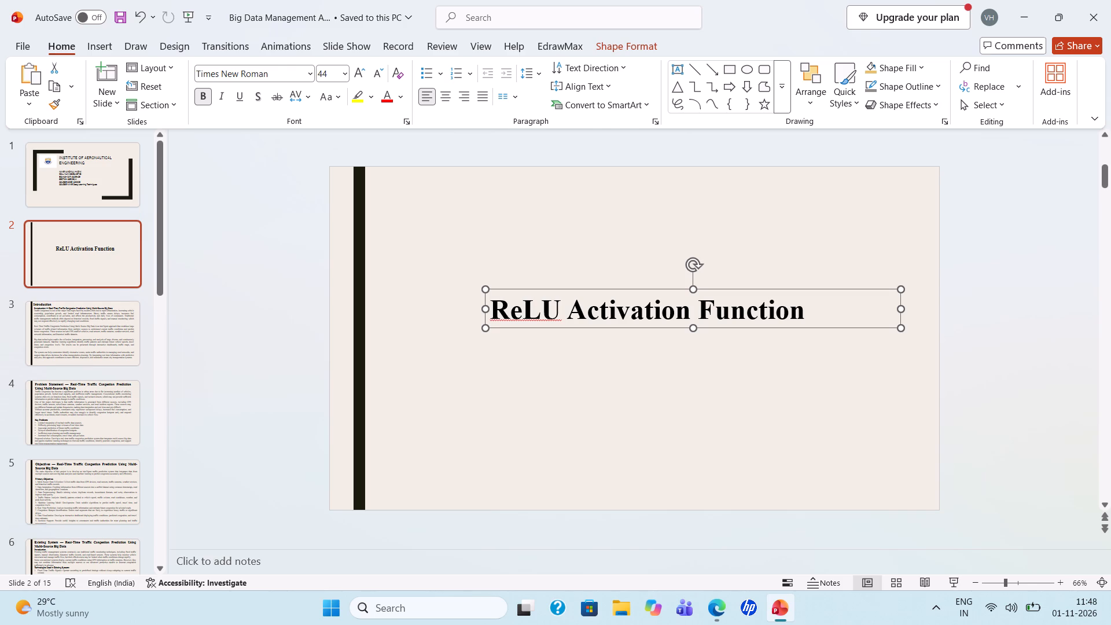
pyautogui.moveTo(521, 284); pyautogui.dragTo(526, 284)
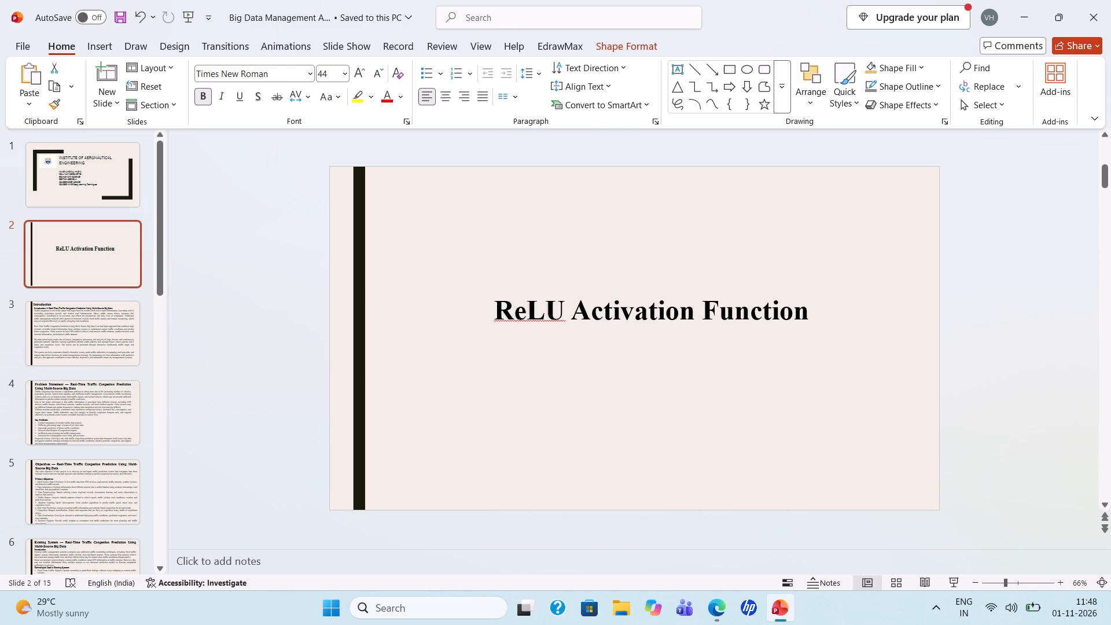
pyautogui.moveTo(526, 284); pyautogui.dragTo(527, 281)
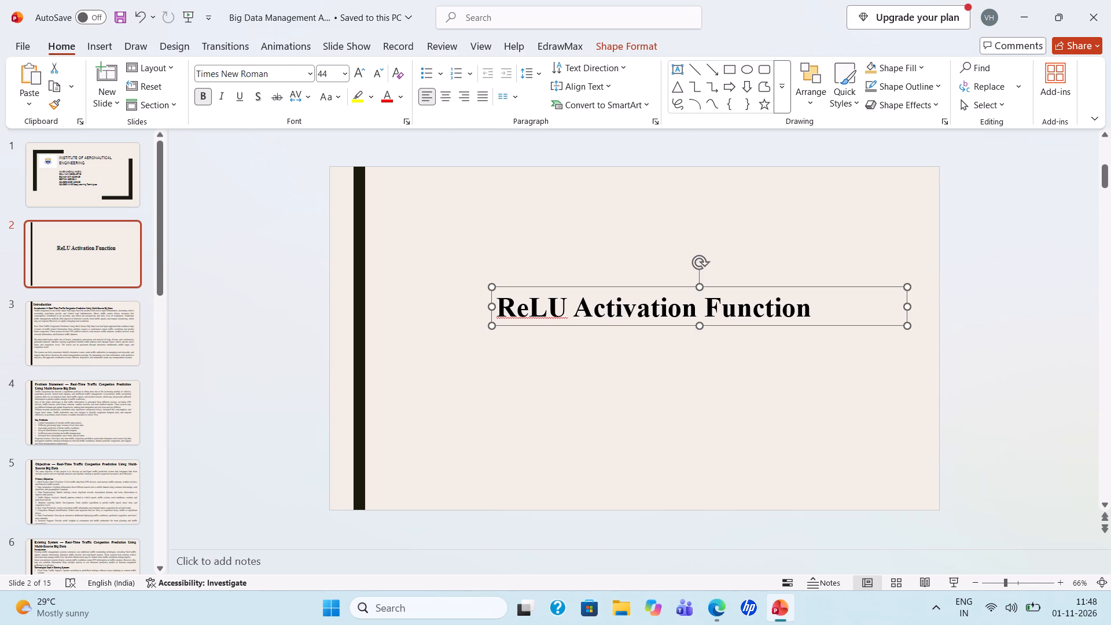
# Deselect the slide 2 title box and open slide 3, the Introduction slide.
pyautogui.click(555, 434)
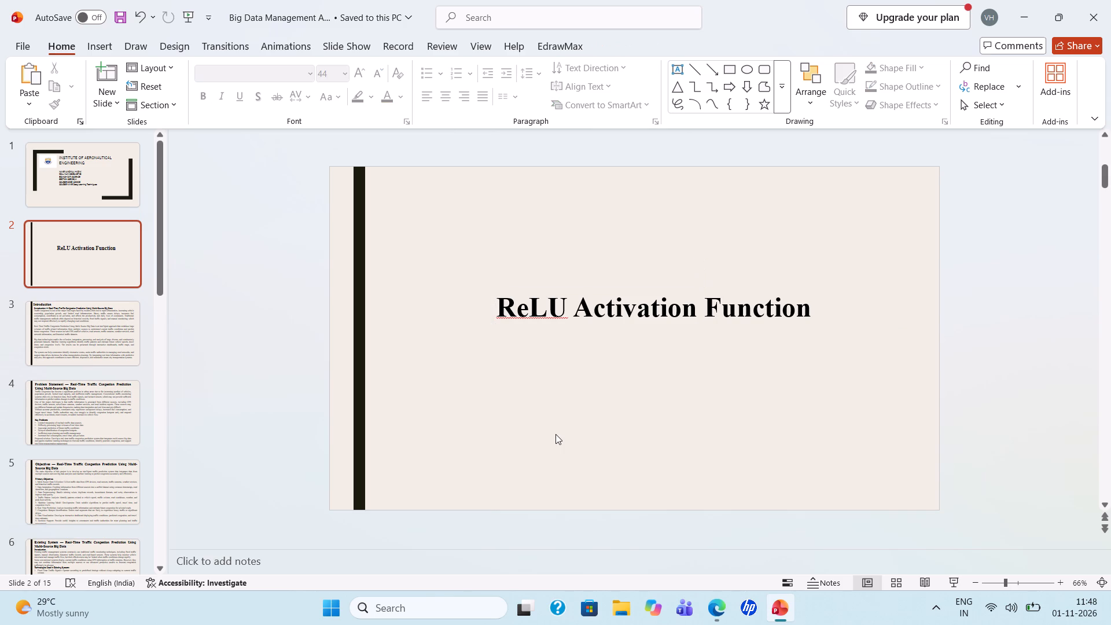
pyautogui.click(113, 351)
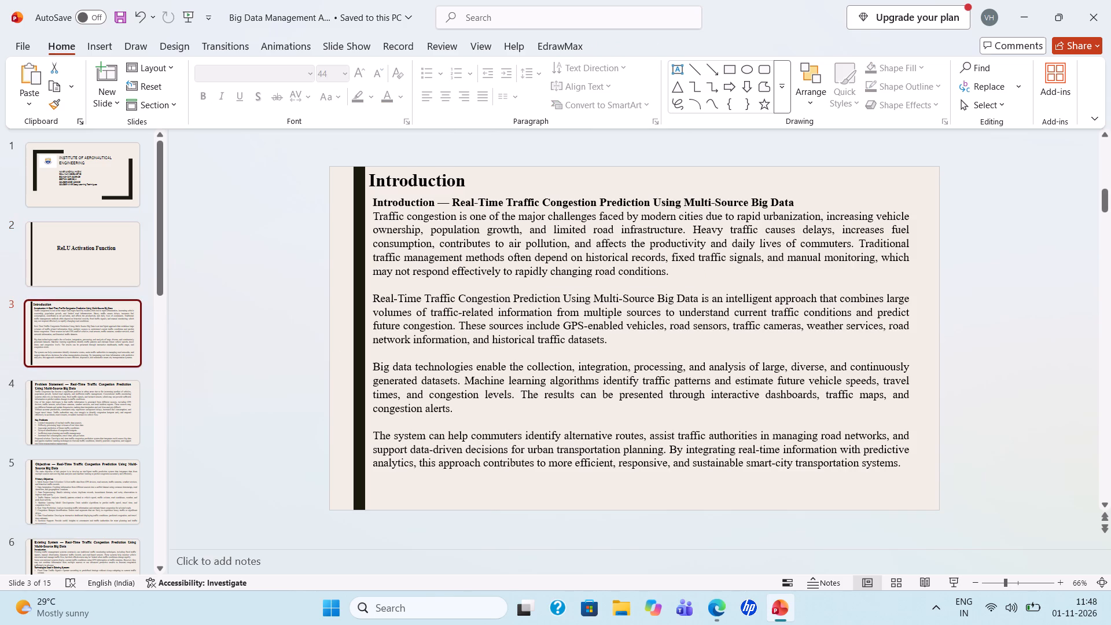
pyautogui.click(421, 615)
pyautogui.write('ch')
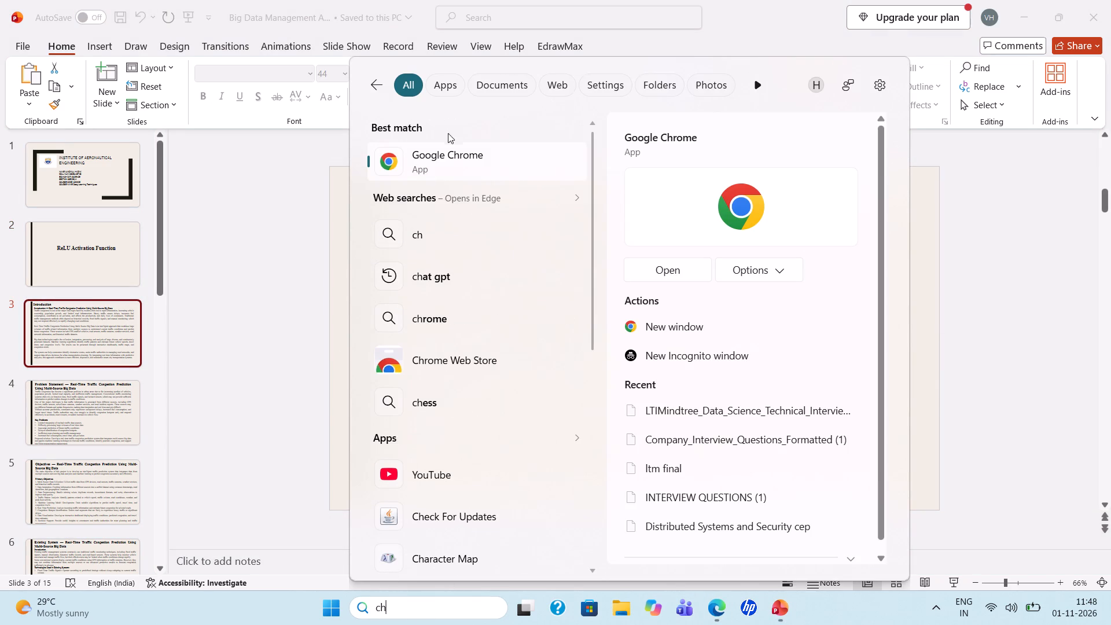
pyautogui.click(455, 166)
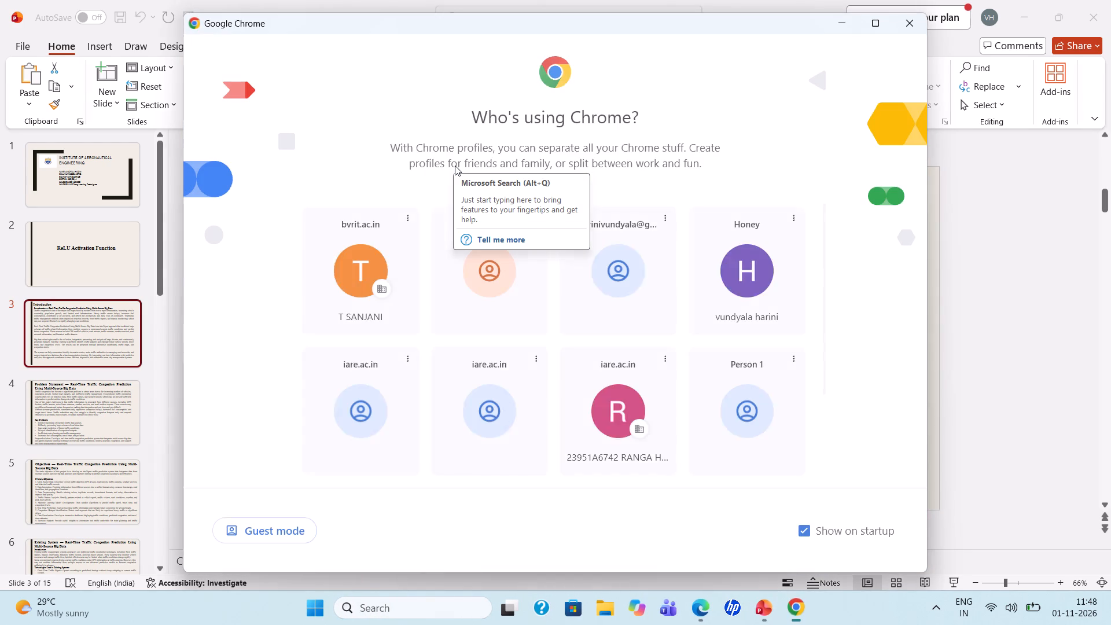
pyautogui.click(744, 308)
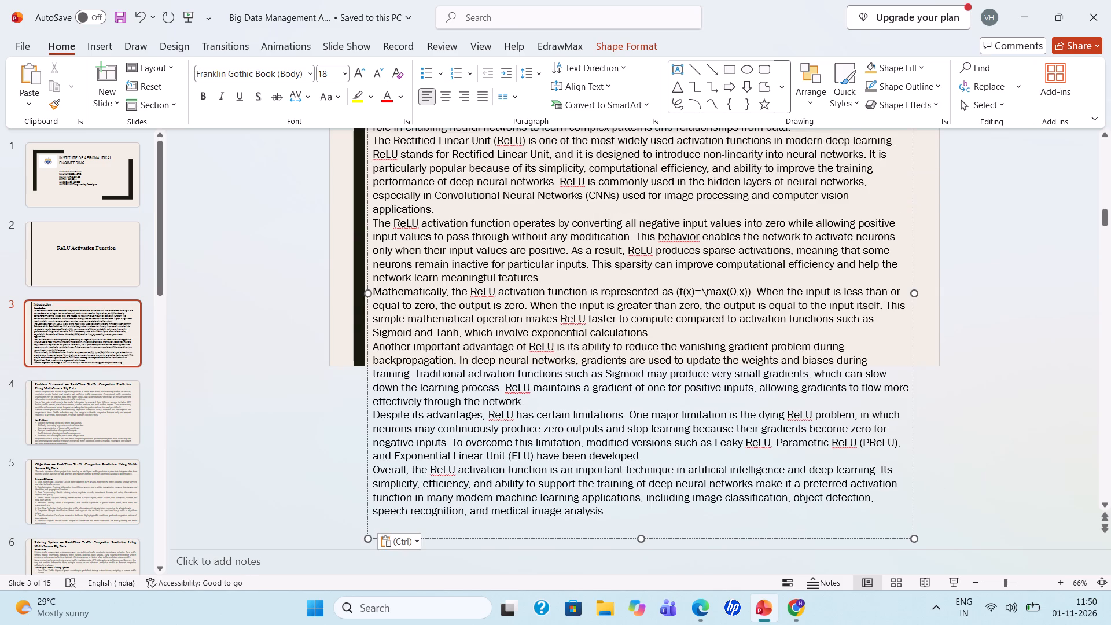
pyautogui.scroll(1, 396, 196)
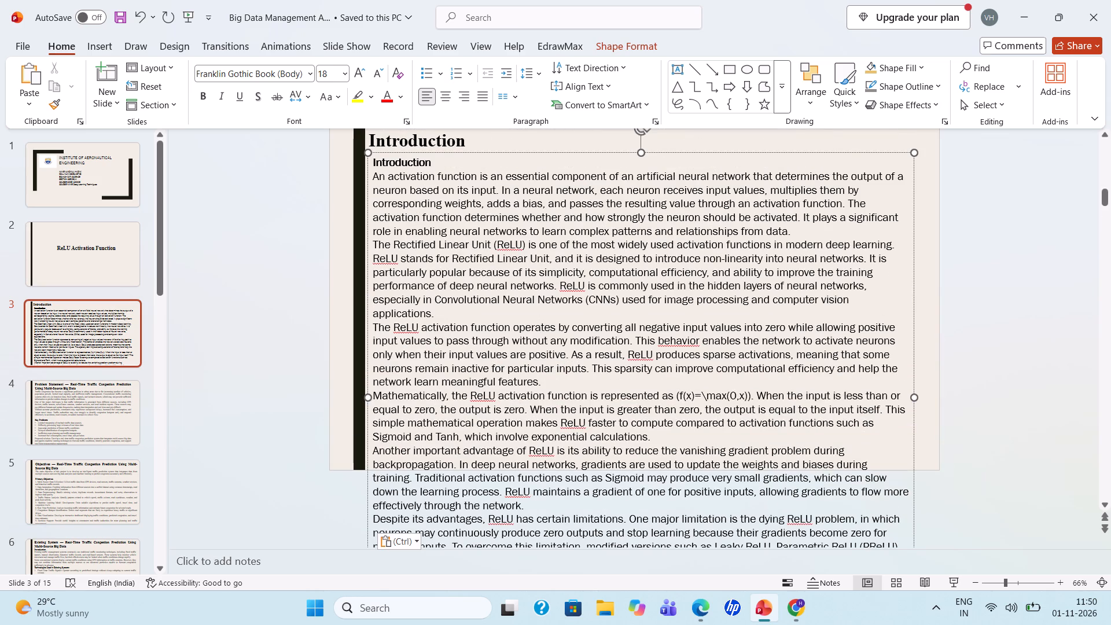
pyautogui.moveTo(375, 175); pyautogui.dragTo(623, 562)
pyautogui.click(310, 72)
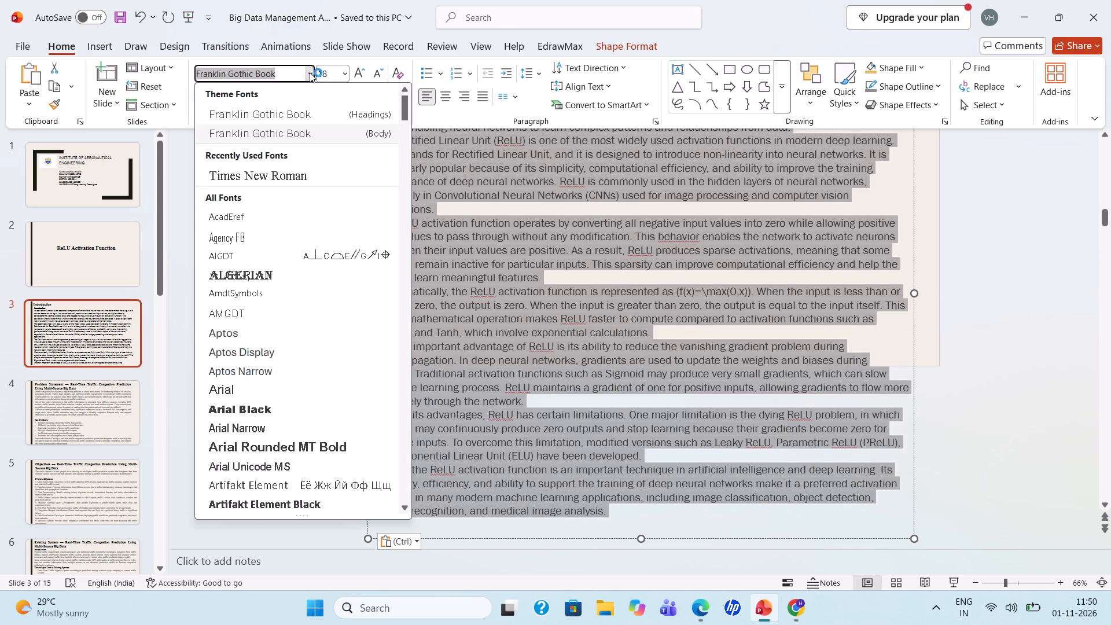
pyautogui.click(302, 181)
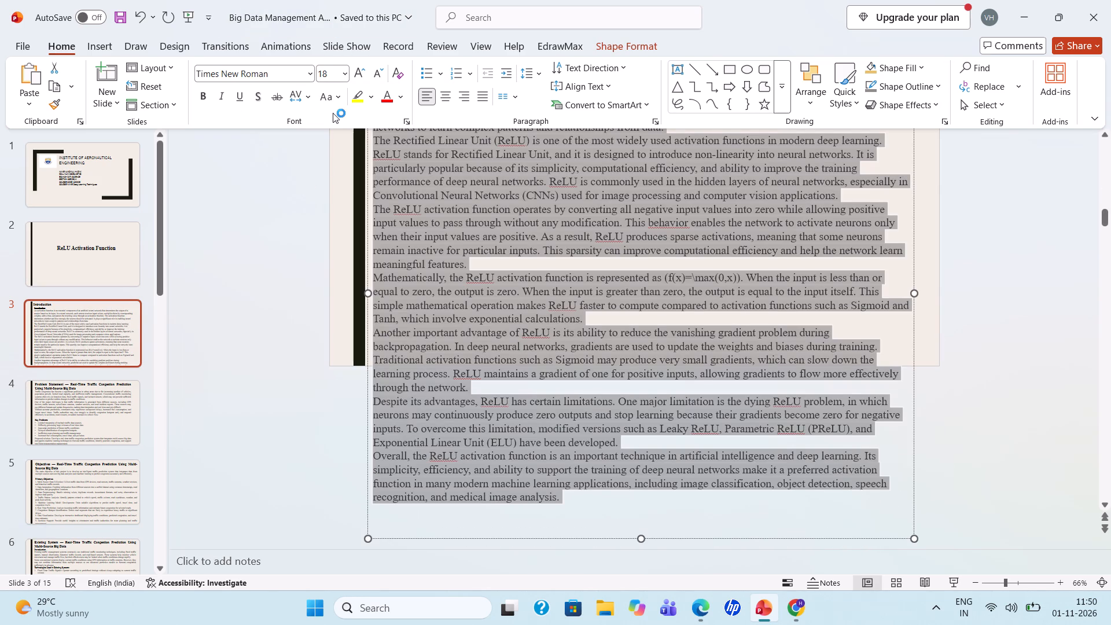
pyautogui.click(522, 296)
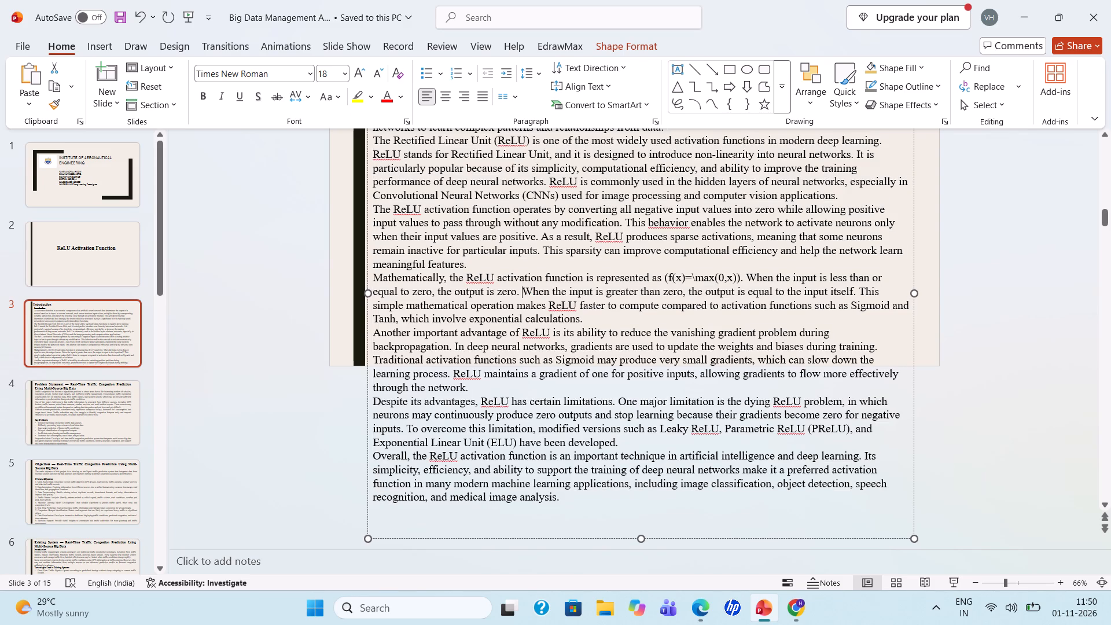
# Move the introduction text box so it sits directly beneath the slide's Introduction title, aligned with the title's left edge.
pyautogui.moveTo(372, 359); pyautogui.dragTo(525, 437)
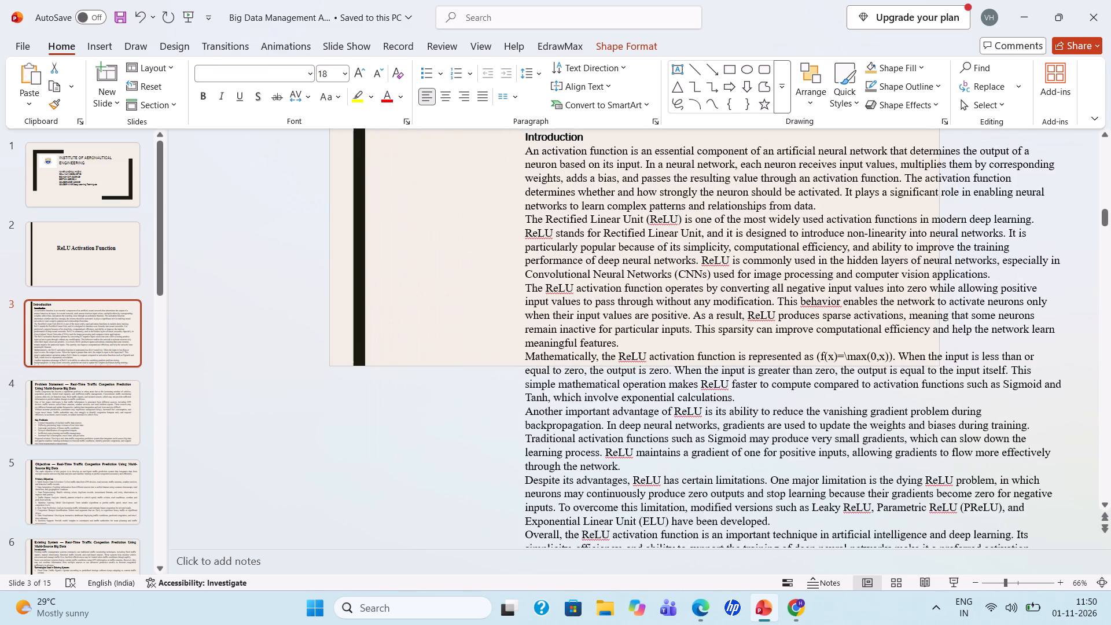
pyautogui.moveTo(525, 437); pyautogui.dragTo(411, 394)
pyautogui.scroll(1, 411, 394)
pyautogui.scroll(1, 457, 222)
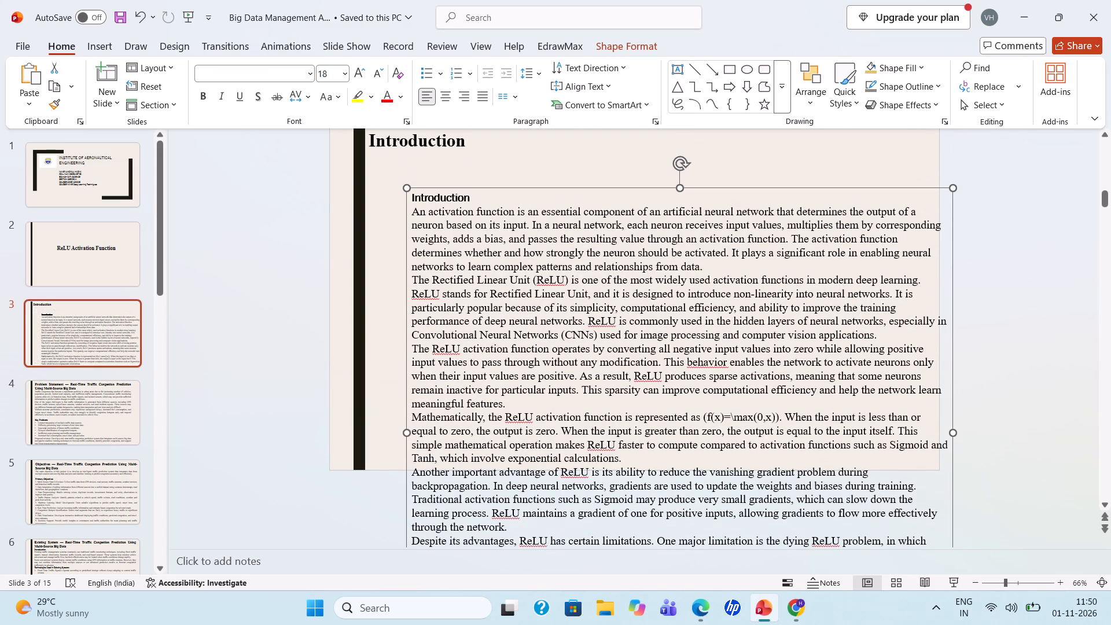
pyautogui.scroll(1, 457, 222)
pyautogui.moveTo(488, 188); pyautogui.dragTo(447, 158)
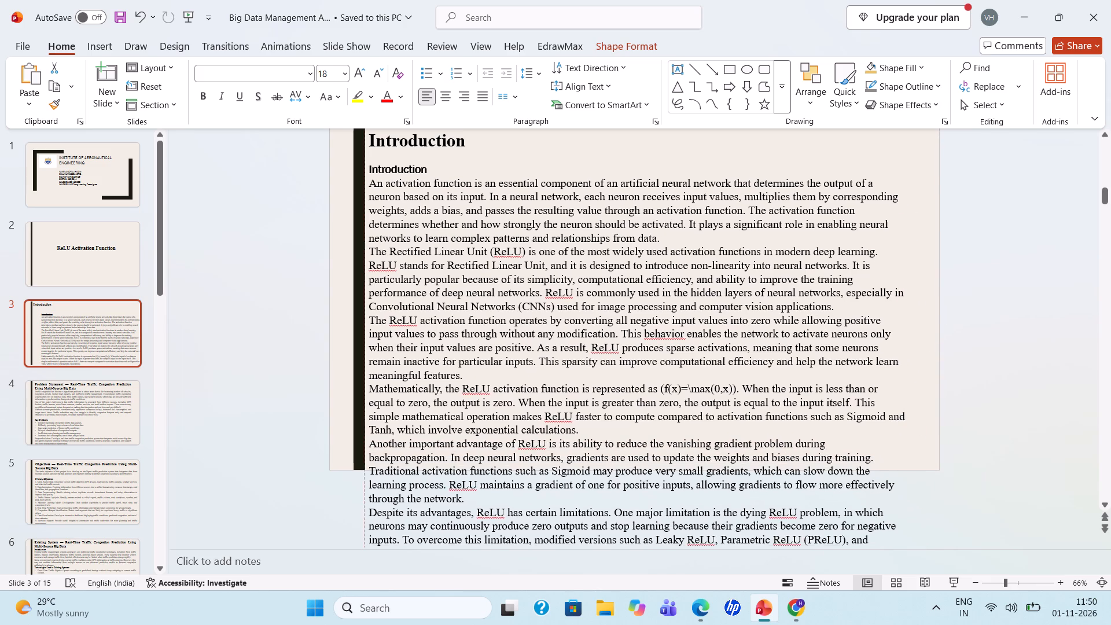
pyautogui.moveTo(447, 158); pyautogui.dragTo(448, 146)
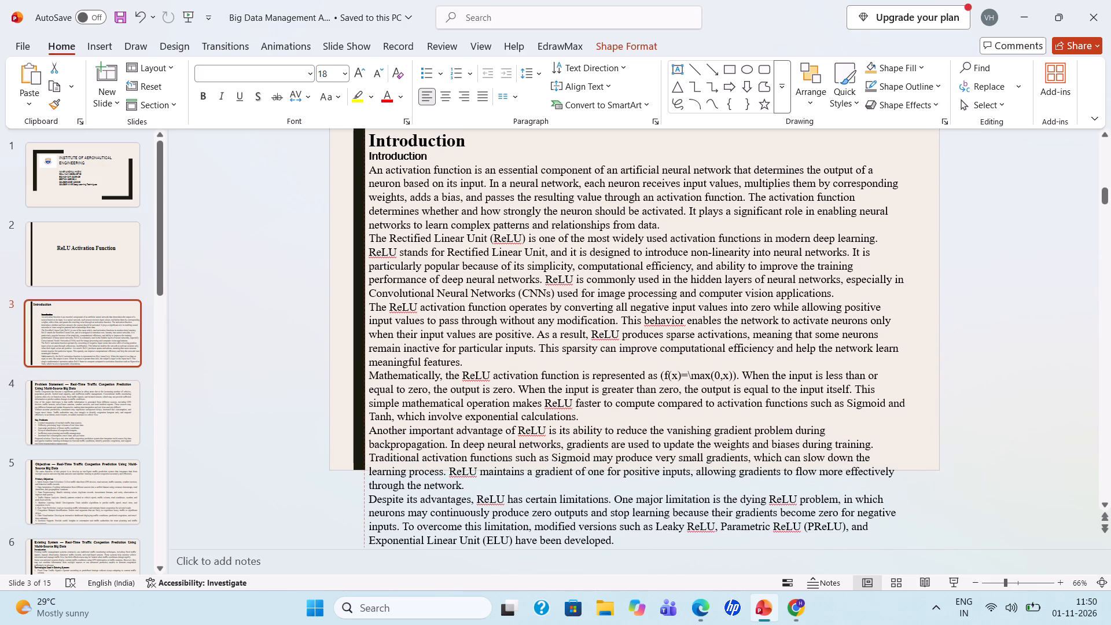
pyautogui.moveTo(448, 146); pyautogui.dragTo(449, 147)
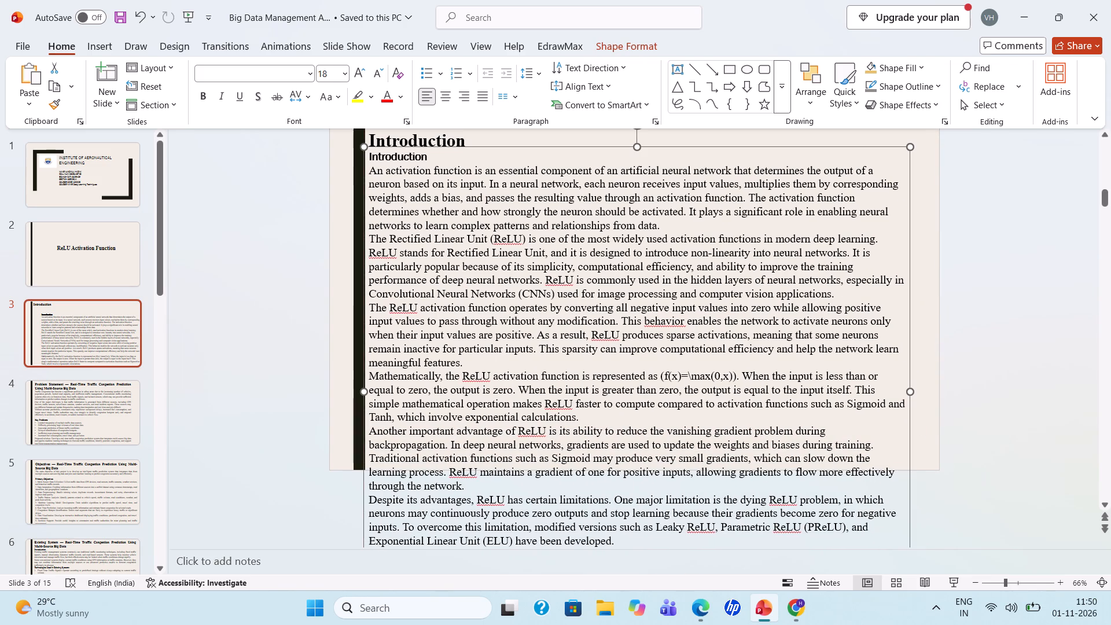
# Delete the repeated "Introduction" heading and its empty line from the start of the body text.
pyautogui.click(436, 155)
pyautogui.press('BackSpace')
pyautogui.press('BackSpace')
pyautogui.press('BackSpace')
pyautogui.press('BackSpace')
pyautogui.press('BackSpace')
pyautogui.press('BackSpace')
pyautogui.press('BackSpace')
pyautogui.press('BackSpace')
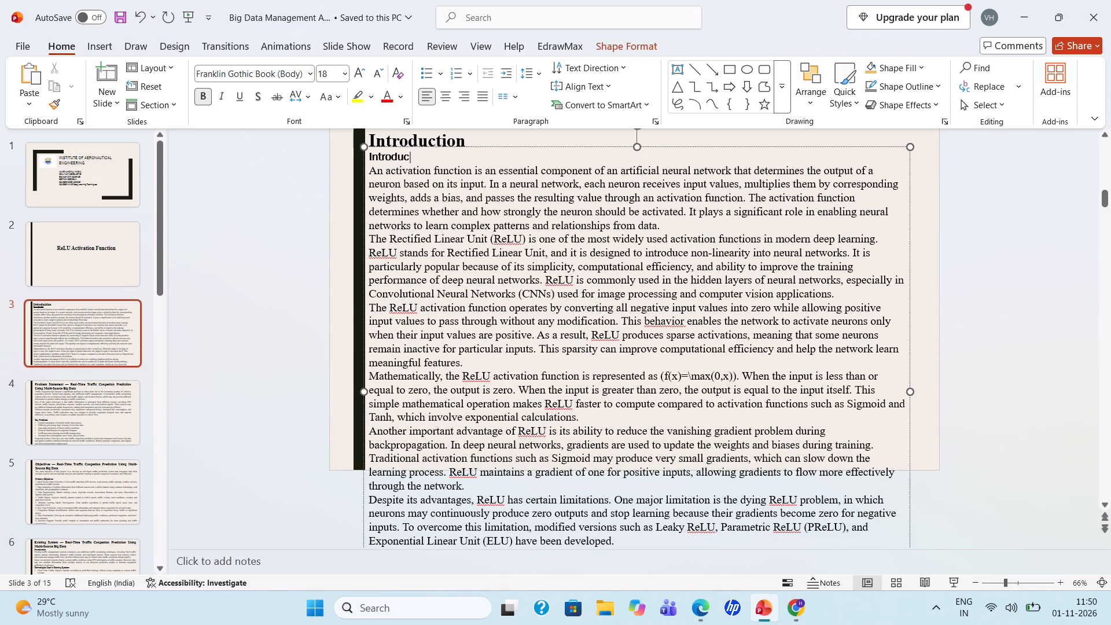
pyautogui.press('BackSpace')
pyautogui.press('BackSpace')
pyautogui.press('BackSpace')
pyautogui.press('BackSpace')
pyautogui.press('BackSpace')
pyautogui.press('Down')
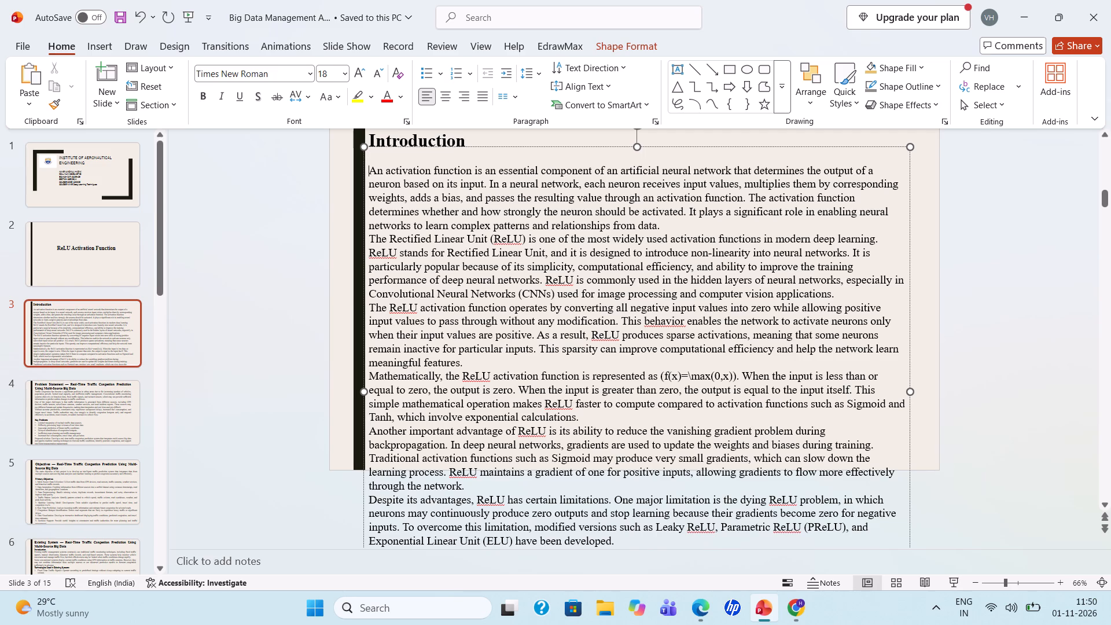
pyautogui.press('\\')
pyautogui.press('BackSpace')
pyautogui.press('BackSpace')
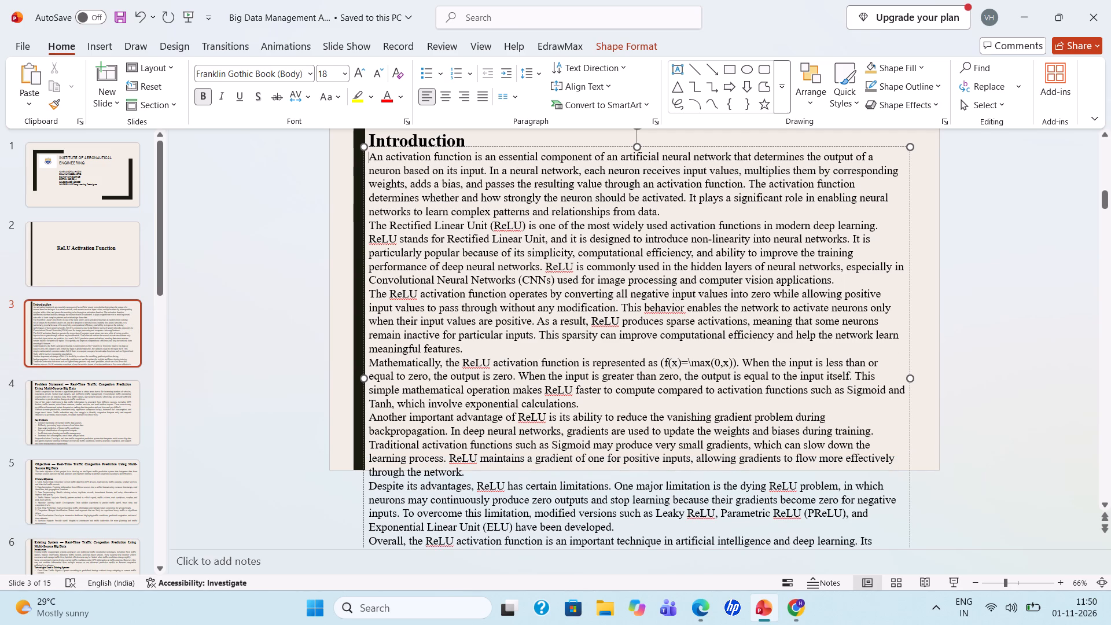
# Delete the overflowing body text from "Traditional activation functions such as Sigmoid" through the end.
pyautogui.moveTo(371, 444); pyautogui.dragTo(785, 559)
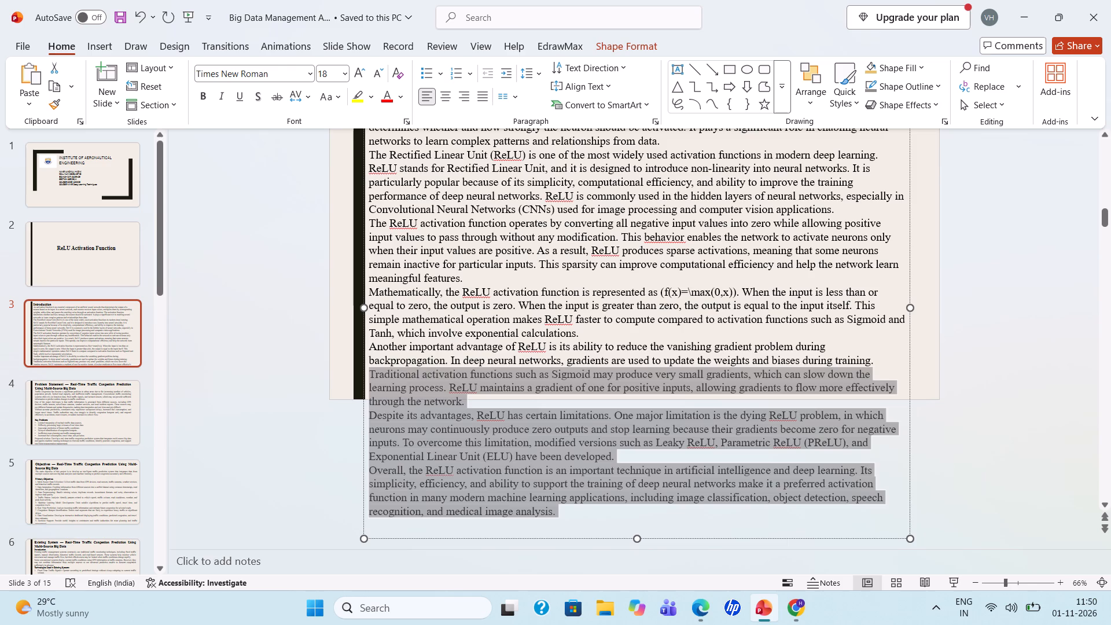
pyautogui.moveTo(785, 559); pyautogui.dragTo(785, 558)
pyautogui.press('BackSpace')
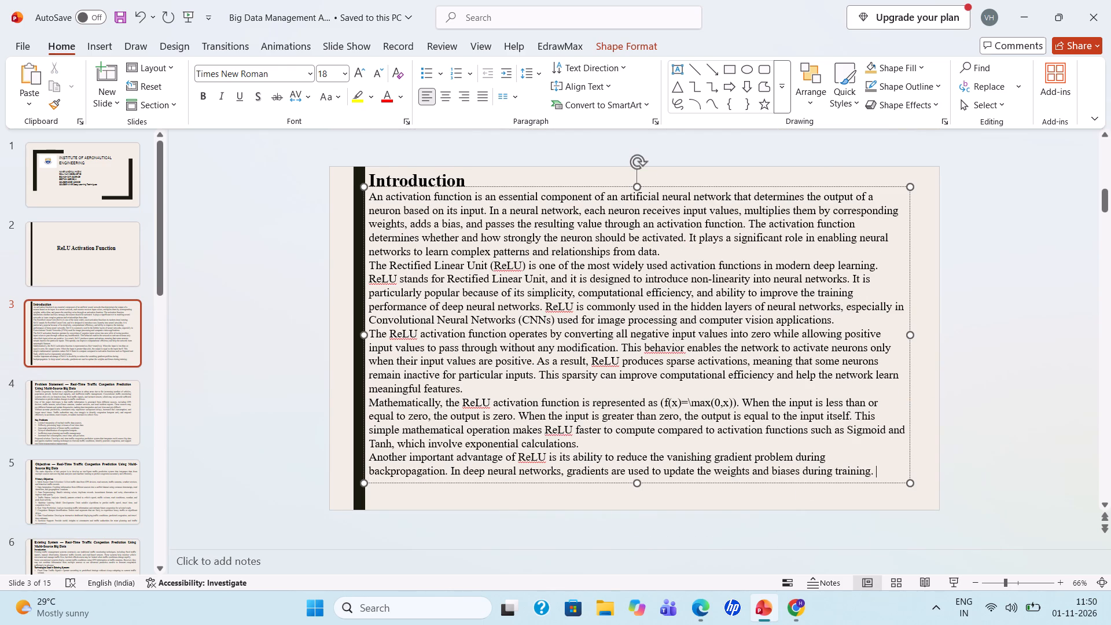
# Insert a blank line after each of the first two introduction paragraphs.
pyautogui.click(720, 252)
pyautogui.press('Return')
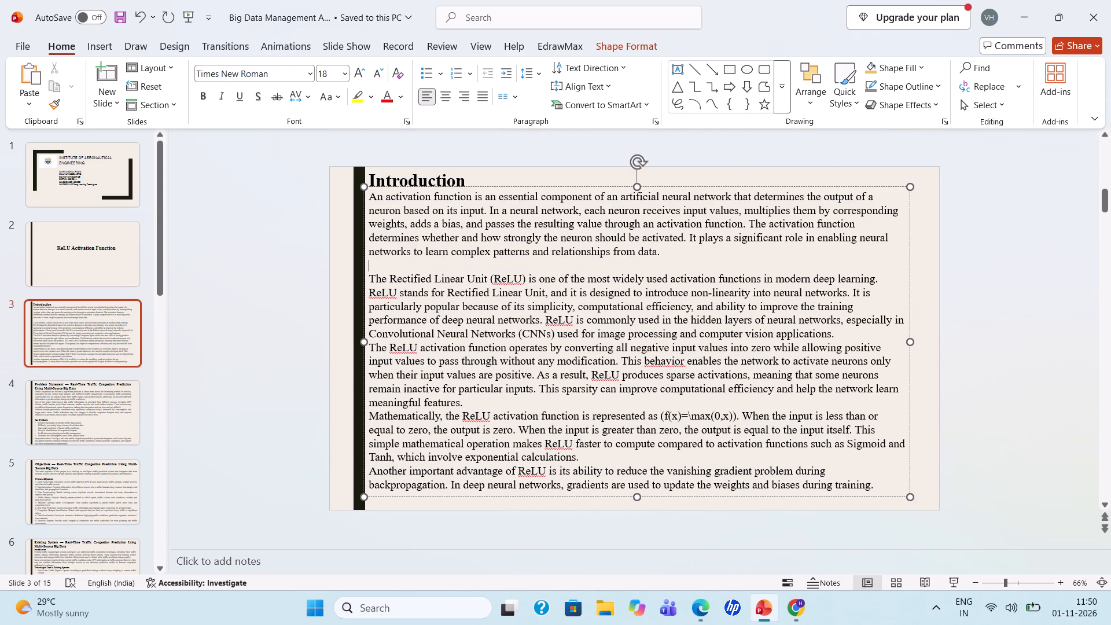
pyautogui.click(864, 335)
pyautogui.press('Return')
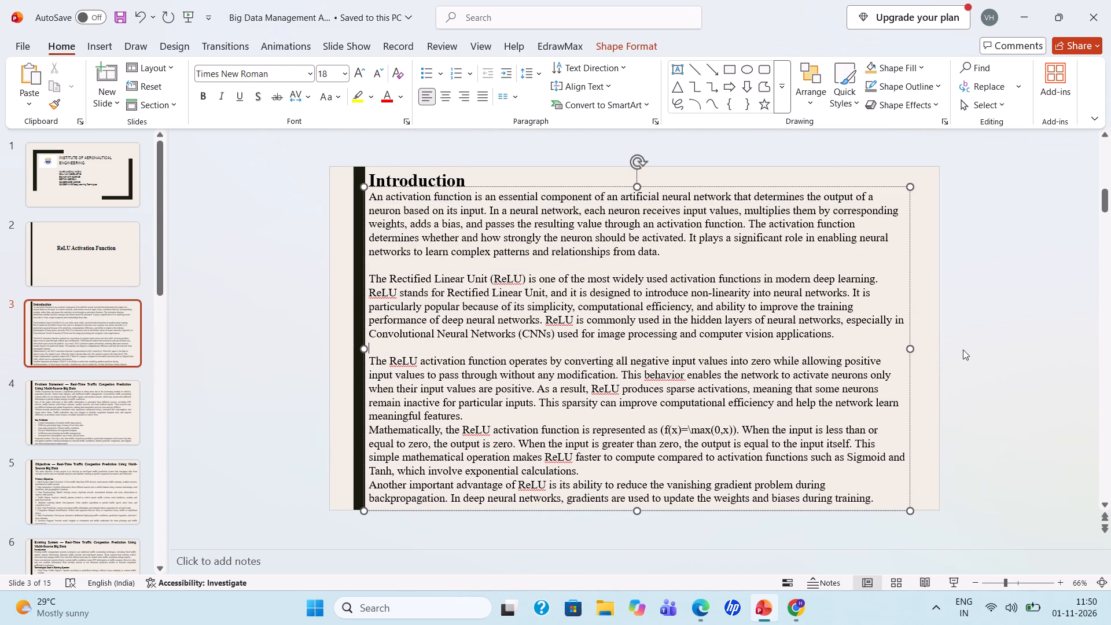
# Justify all the body text on the Introduction slide.
pyautogui.click(908, 316)
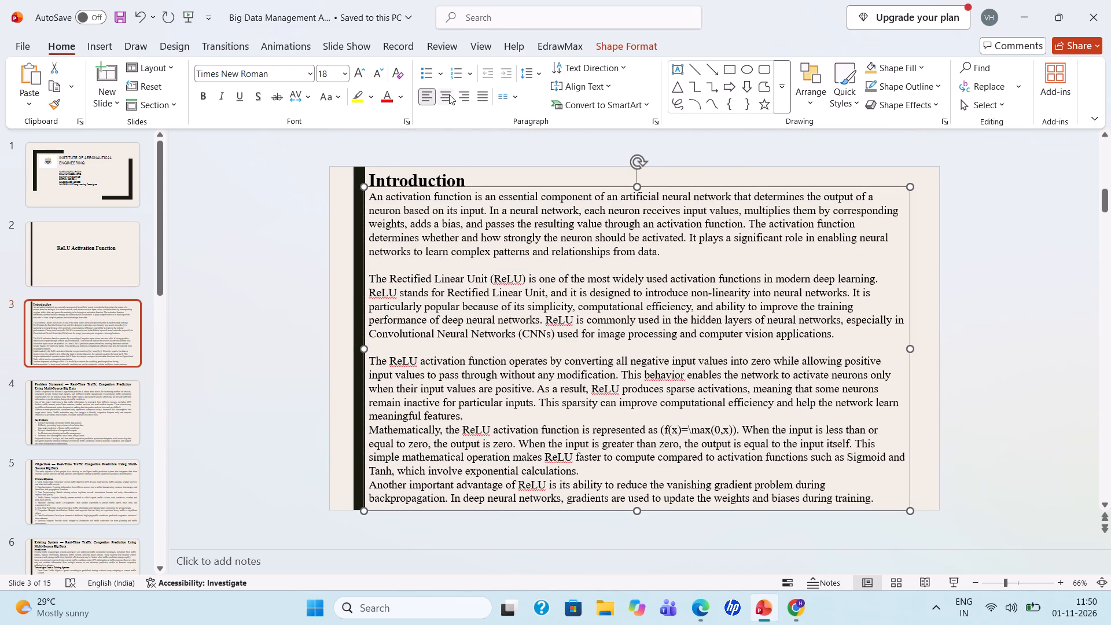
pyautogui.click(481, 102)
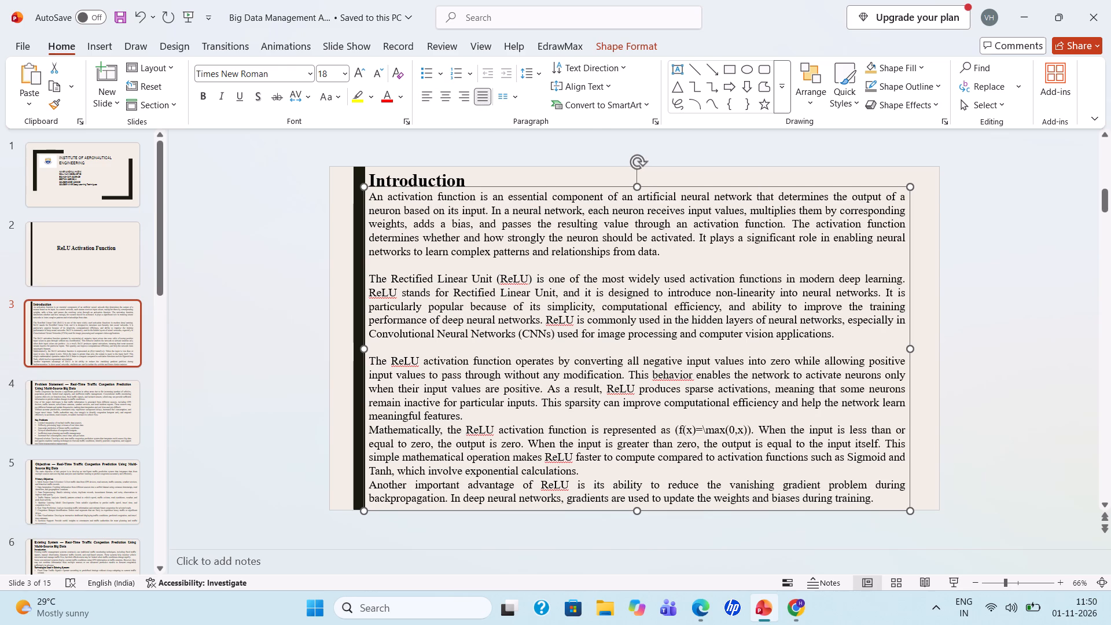
pyautogui.click(933, 412)
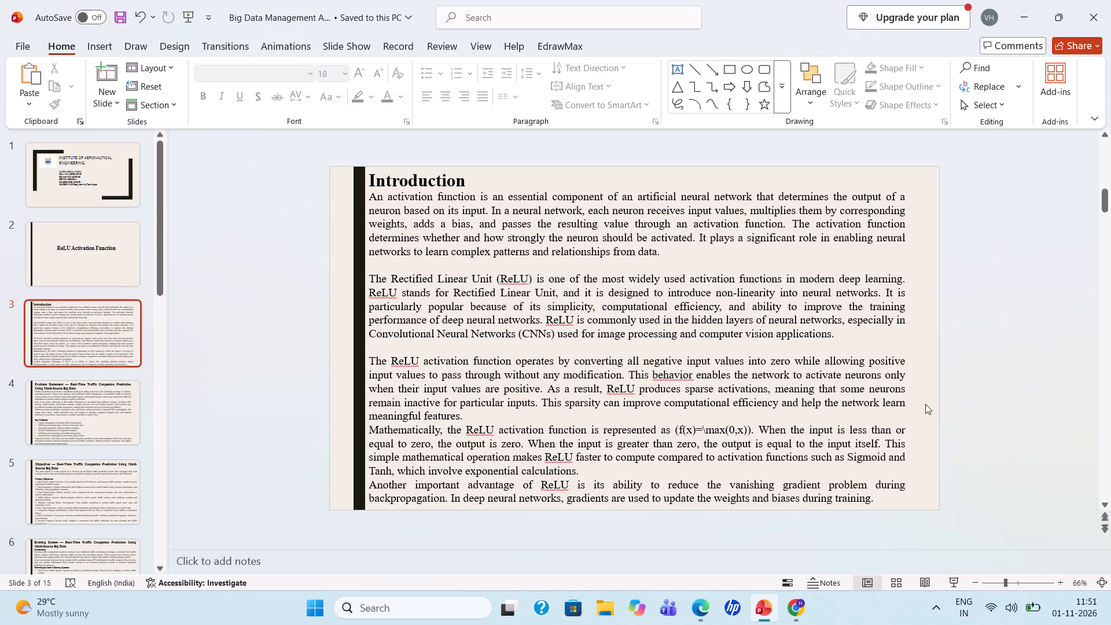
pyautogui.click(135, 431)
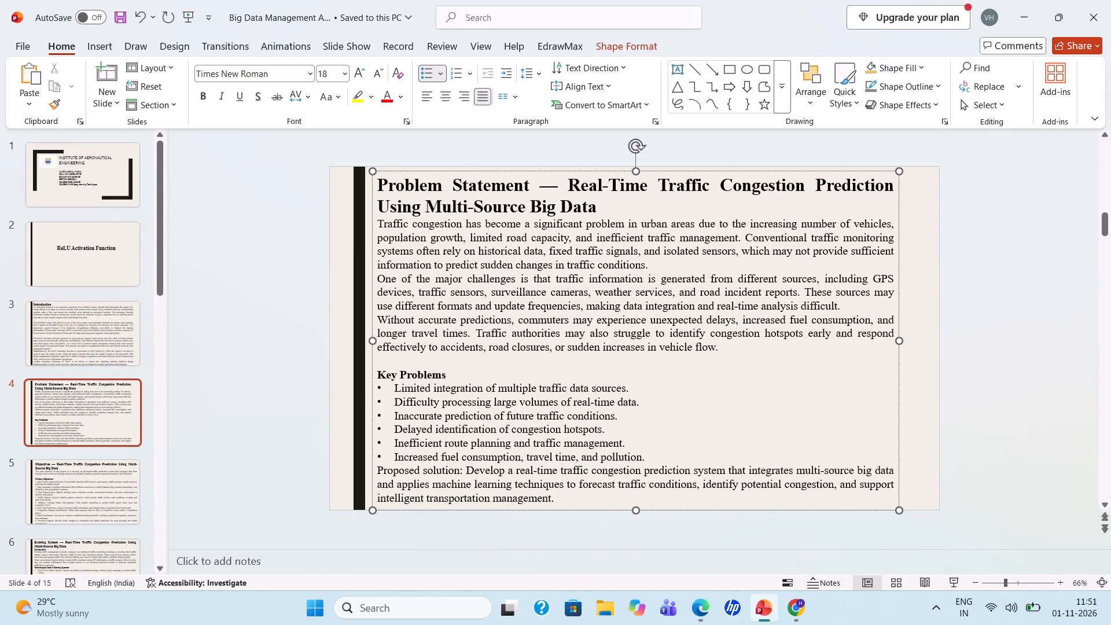
pyautogui.click(558, 169)
pyautogui.press('BackSpace')
pyautogui.hotkey('ctrl', 'v')
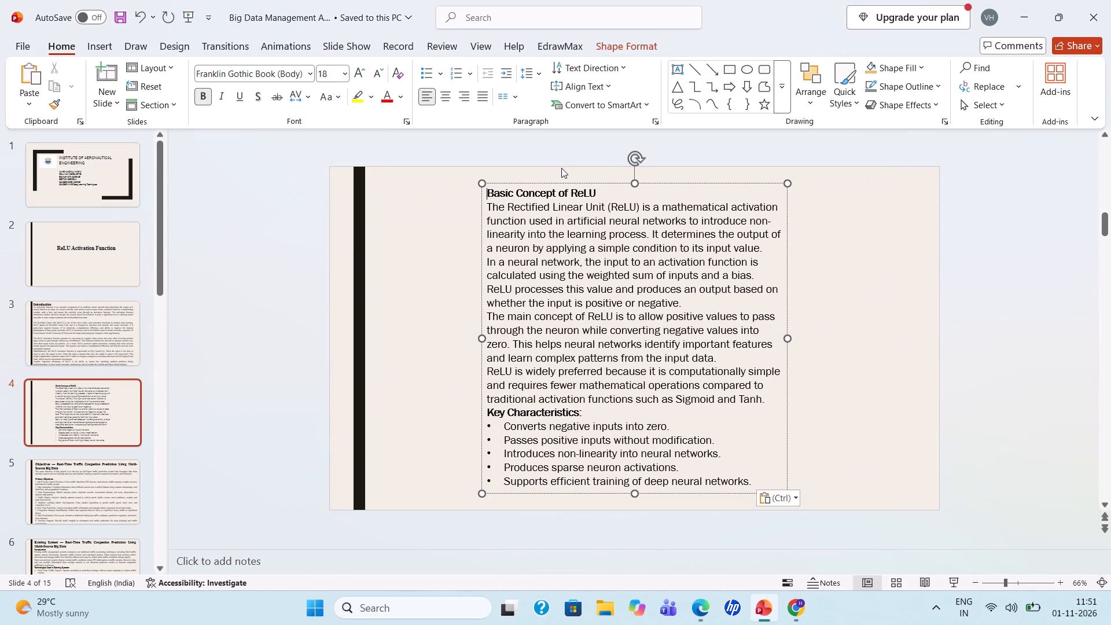
# Move the pasted text box next to the slide's black vertical bar and widen it to nearly the slide's right edge.
pyautogui.moveTo(609, 180); pyautogui.dragTo(501, 175)
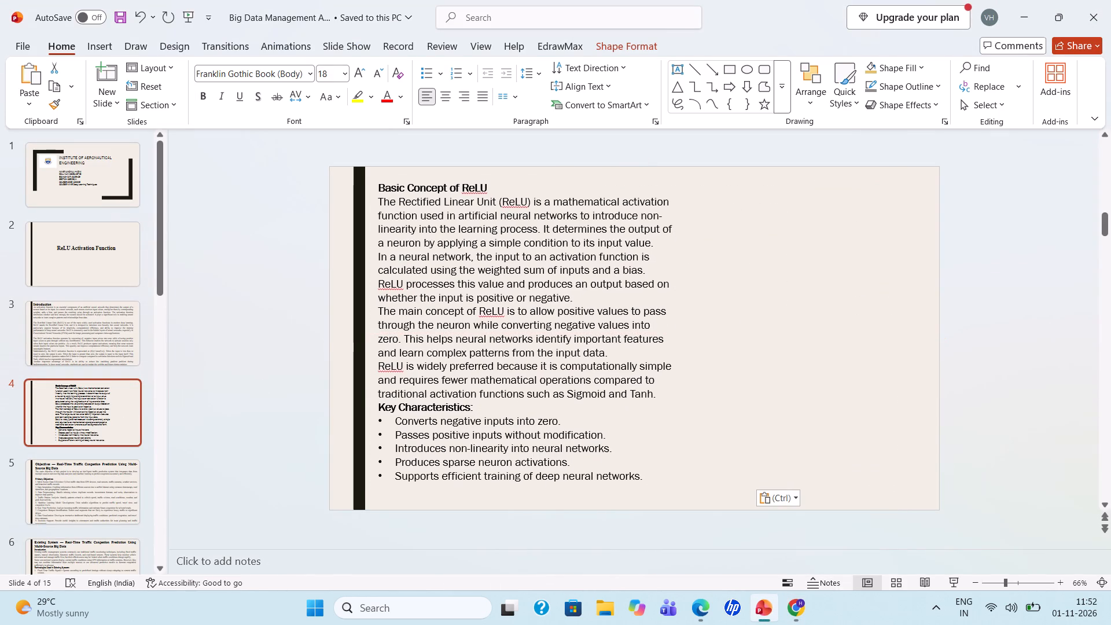
pyautogui.moveTo(501, 175); pyautogui.dragTo(501, 174)
pyautogui.moveTo(682, 333); pyautogui.dragTo(757, 334)
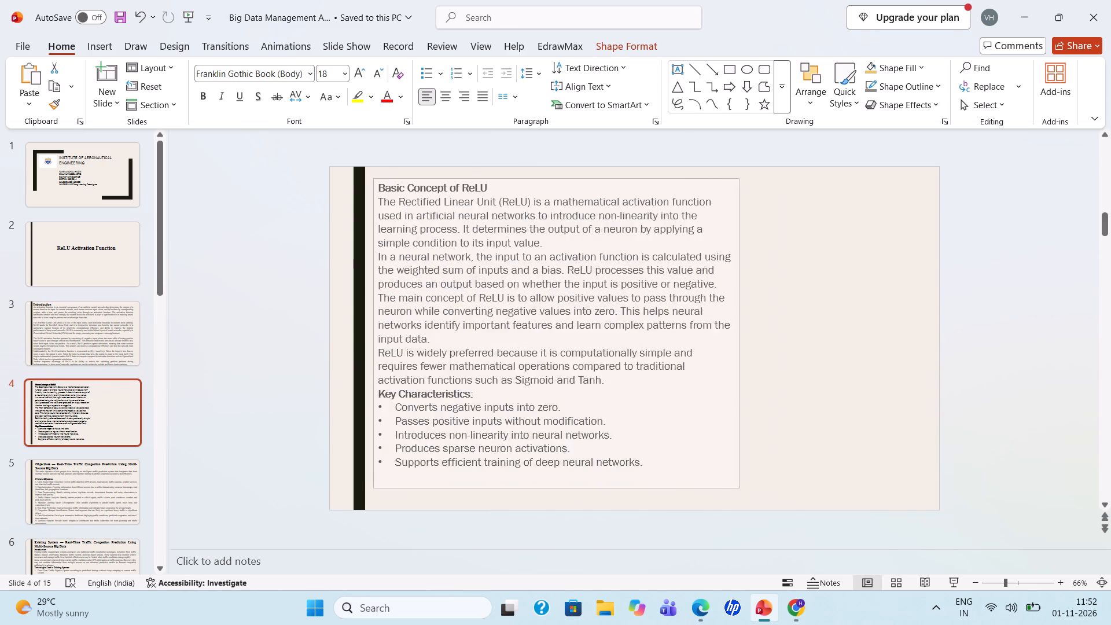
pyautogui.moveTo(757, 334); pyautogui.dragTo(906, 347)
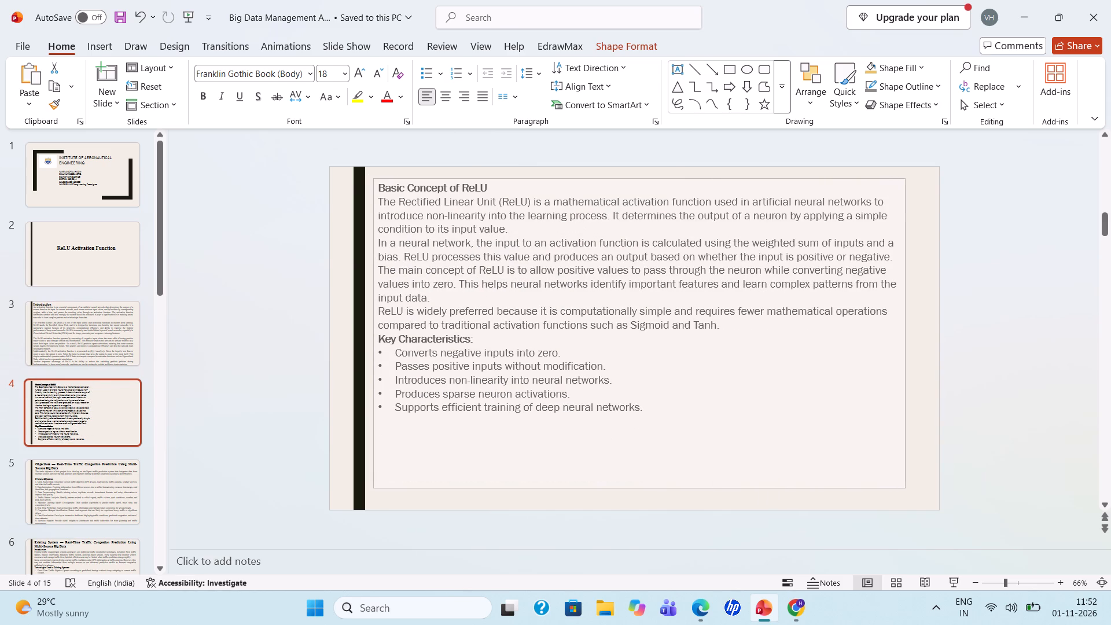
pyautogui.moveTo(906, 347); pyautogui.dragTo(913, 347)
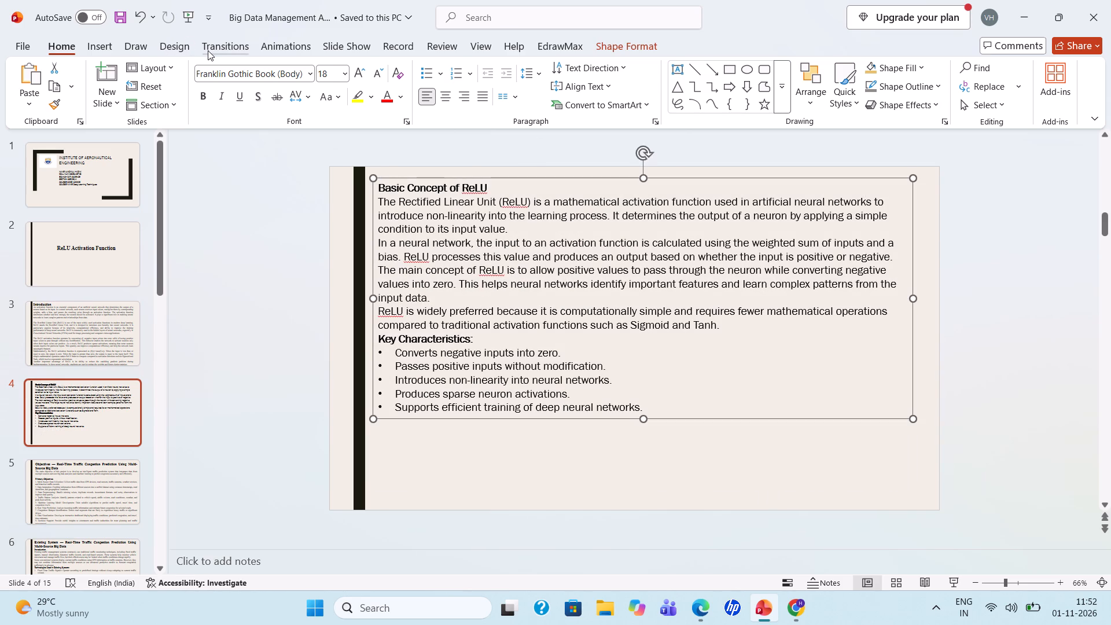
# Set the text box's font to Times New Roman and the Basic Concept of ReLU heading's size to 28.
pyautogui.click(313, 74)
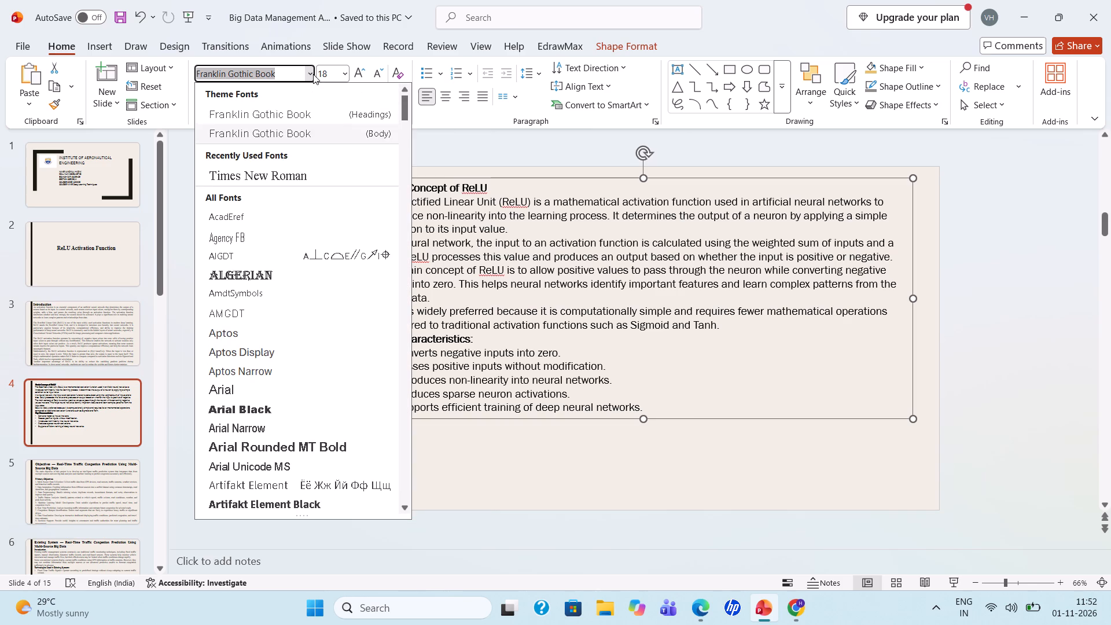
pyautogui.click(286, 174)
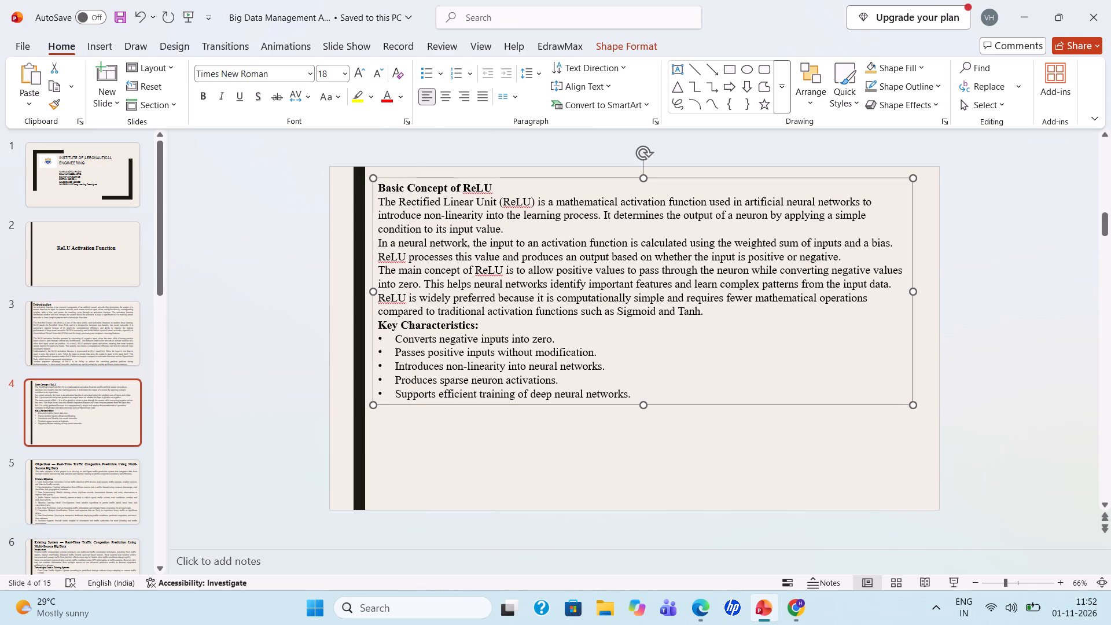
pyautogui.moveTo(501, 190); pyautogui.dragTo(387, 180)
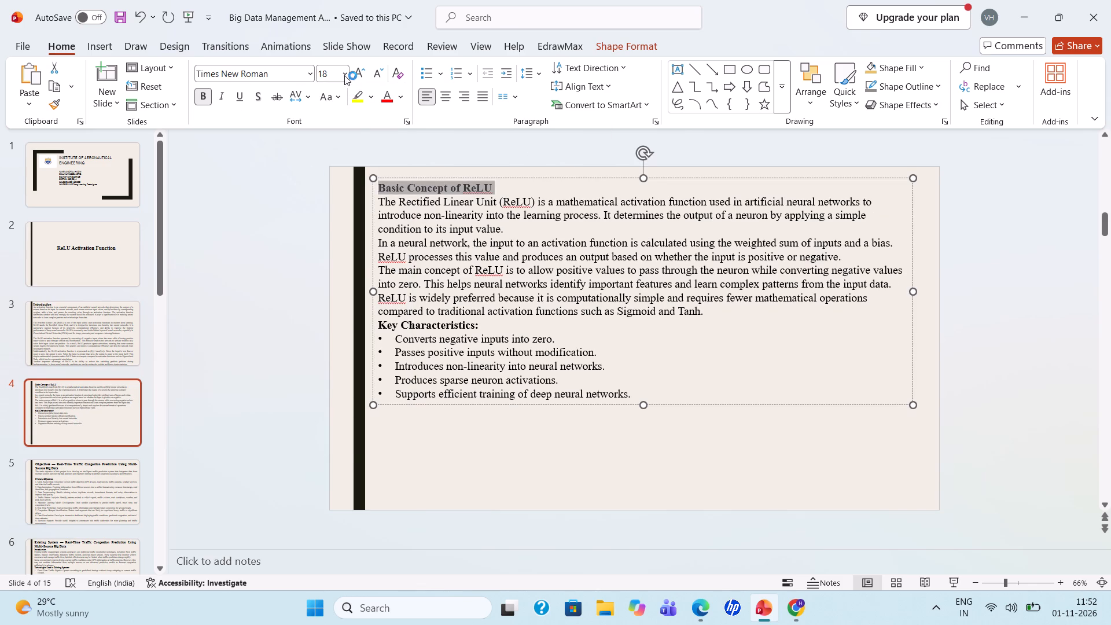
pyautogui.click(344, 75)
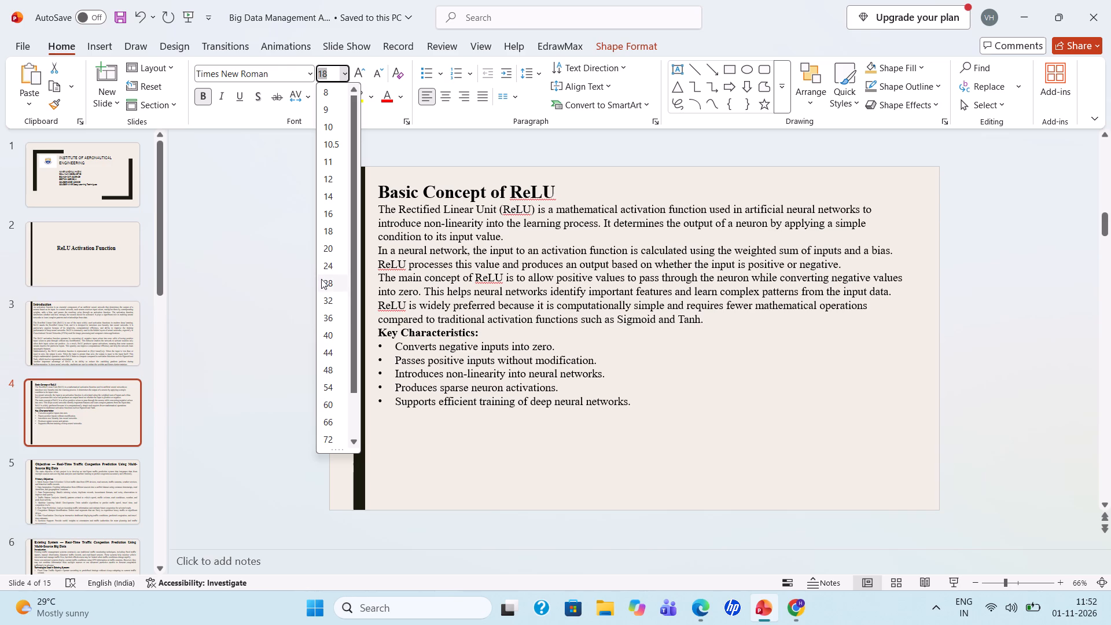
pyautogui.click(321, 279)
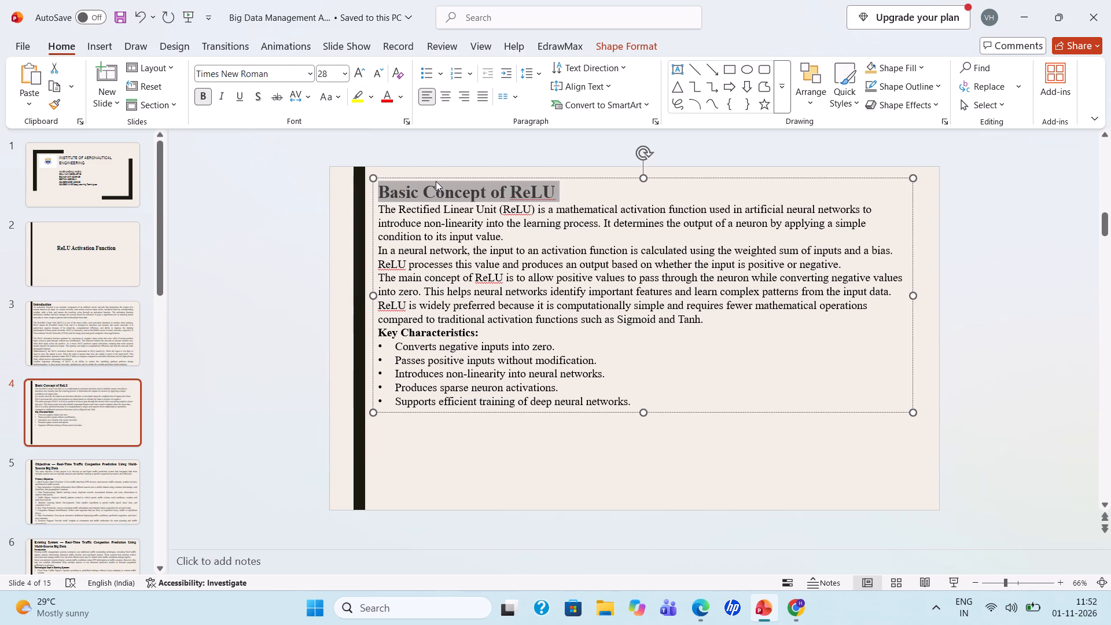
# Move the text box up to the slide's top edge, against the black vertical bar.
pyautogui.moveTo(426, 173); pyautogui.dragTo(422, 170)
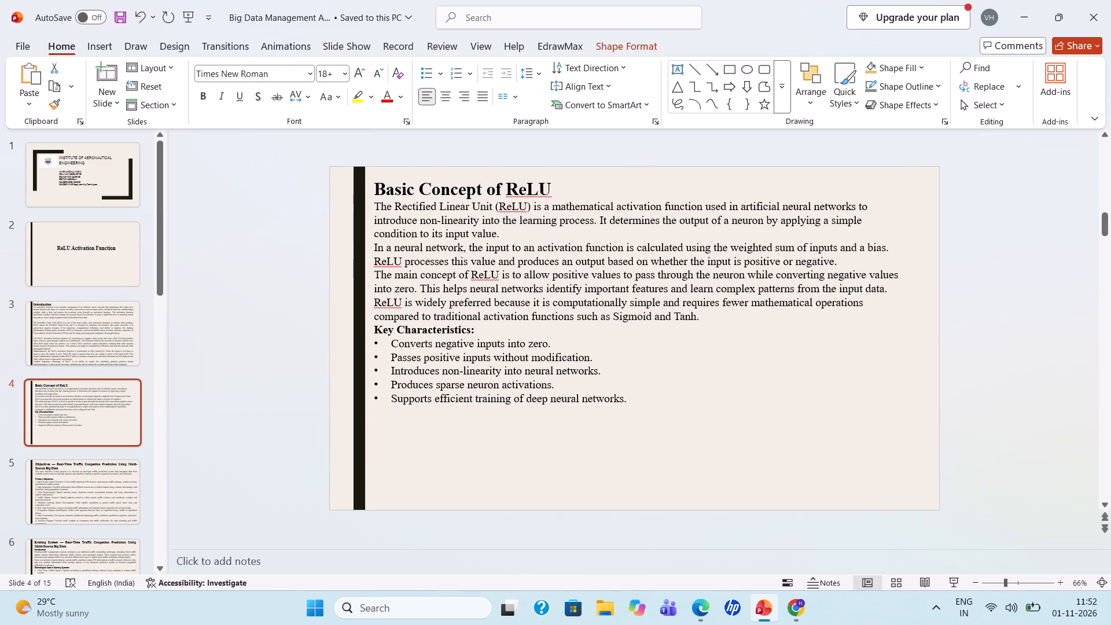
pyautogui.moveTo(422, 170); pyautogui.dragTo(421, 165)
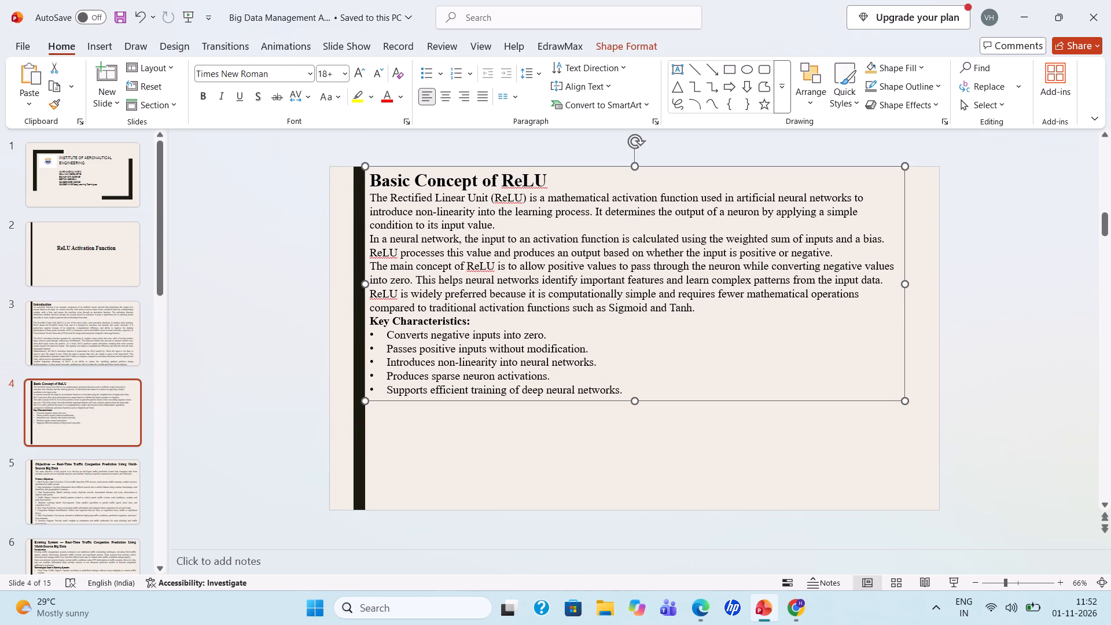
# Insert a blank line below the Basic Concept of ReLU heading and justify all the text in the box.
pyautogui.click(369, 194)
pyautogui.press('Return')
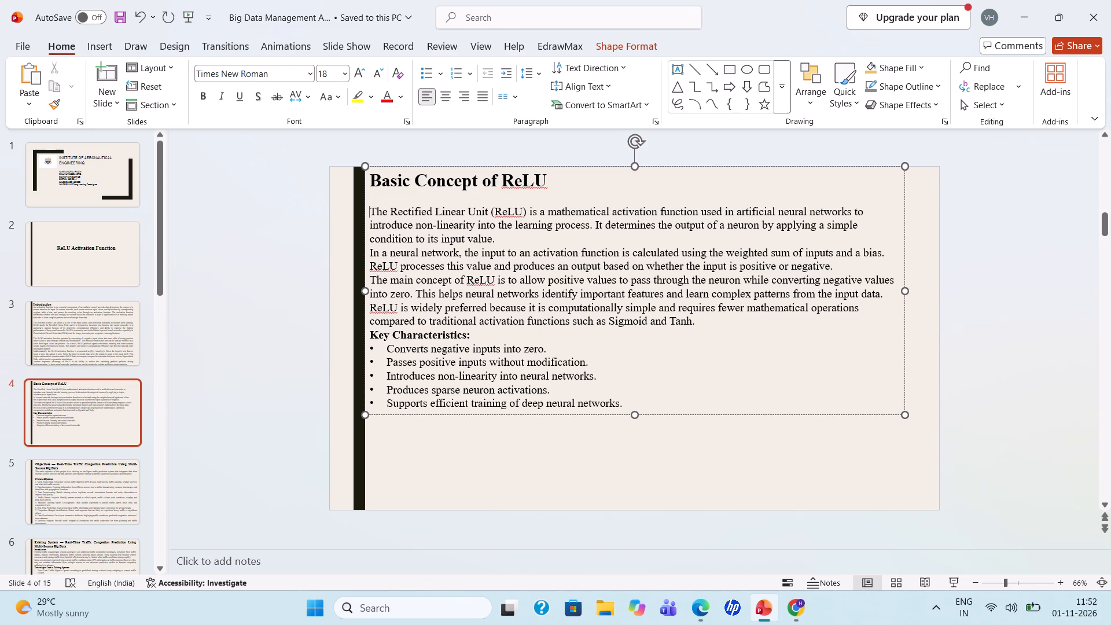
pyautogui.click(683, 167)
pyautogui.click(484, 91)
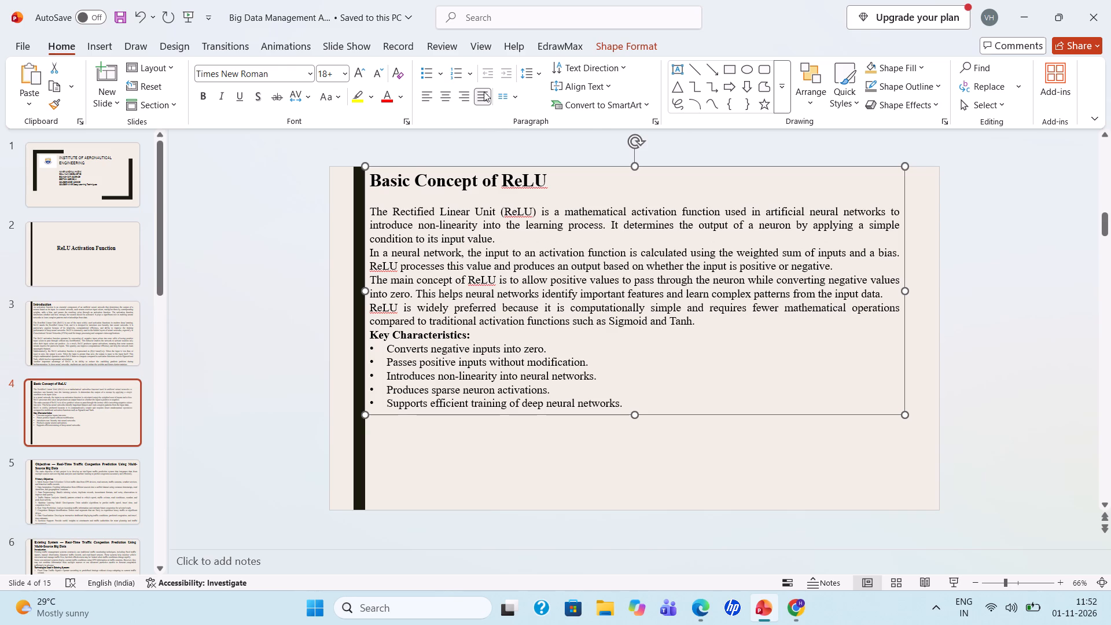
# Insert a blank line above the Key Characteristics subheading and set the subheading's font size to 20.
pyautogui.click(705, 325)
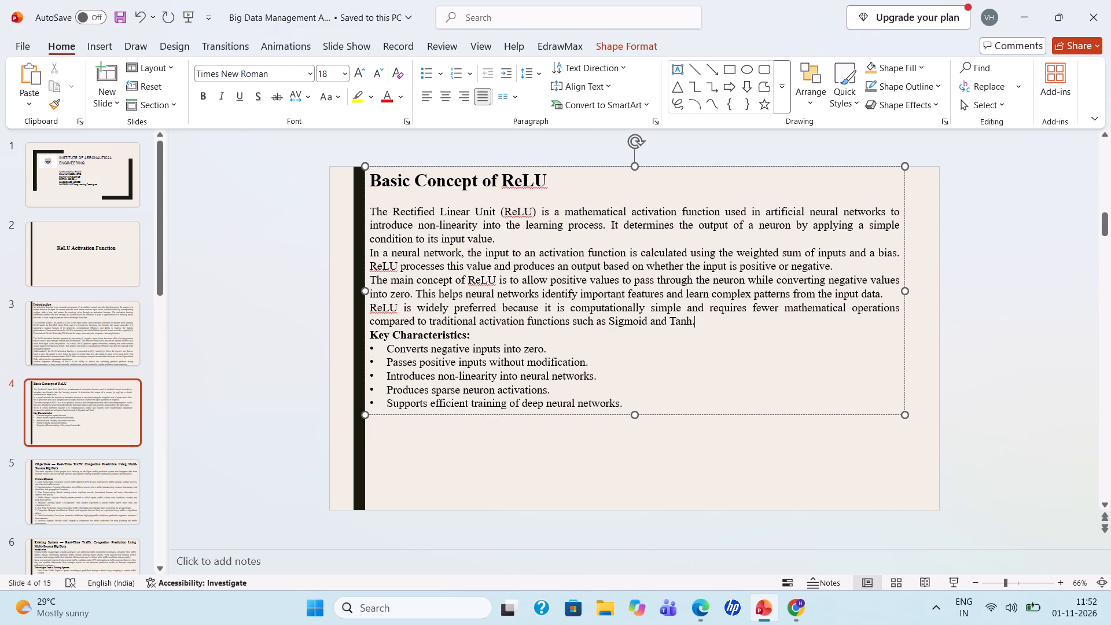
pyautogui.press('Return')
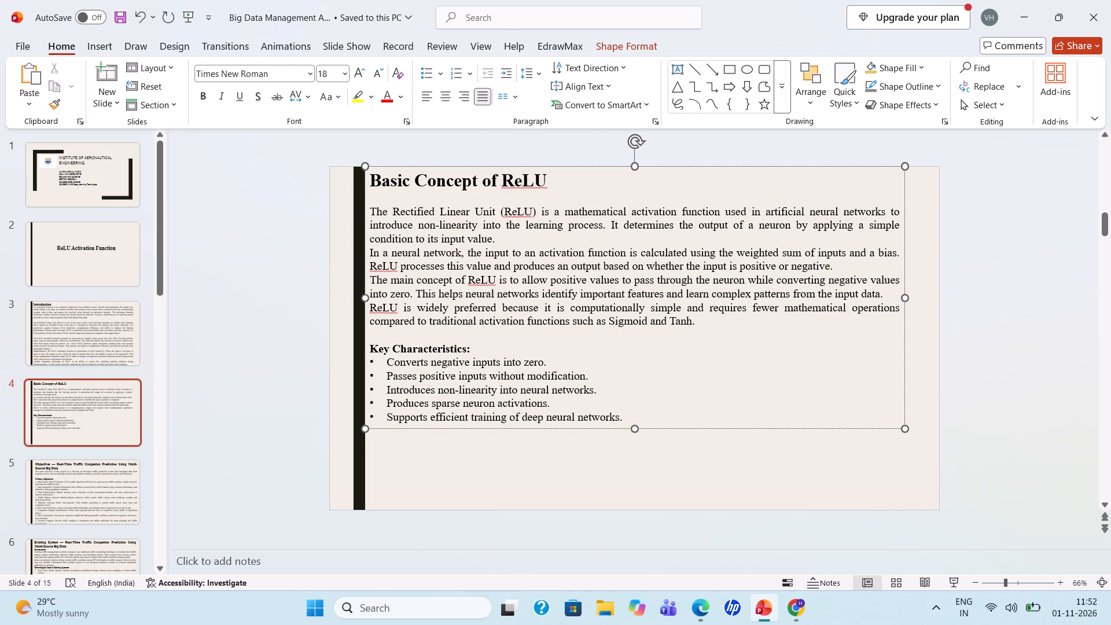
pyautogui.moveTo(498, 349); pyautogui.dragTo(380, 351)
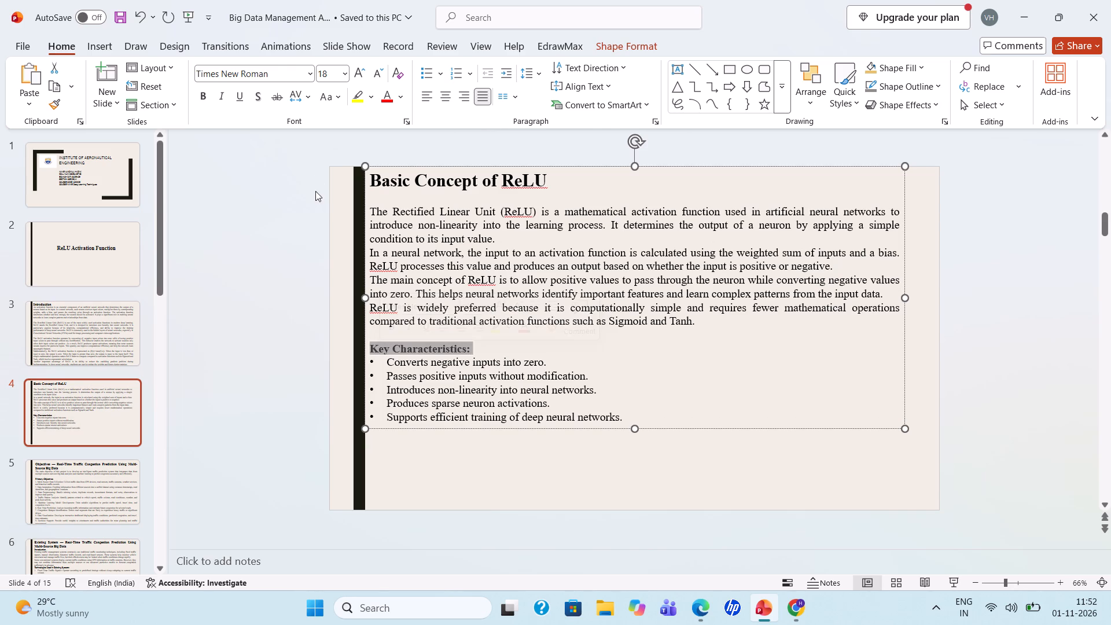
pyautogui.click(344, 78)
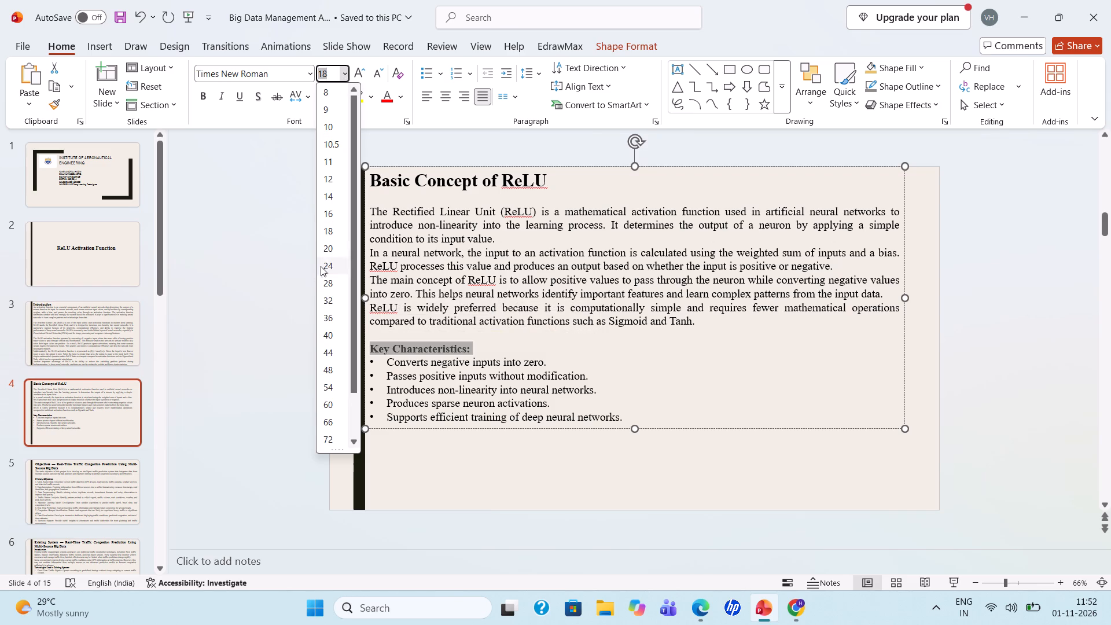
pyautogui.click(324, 251)
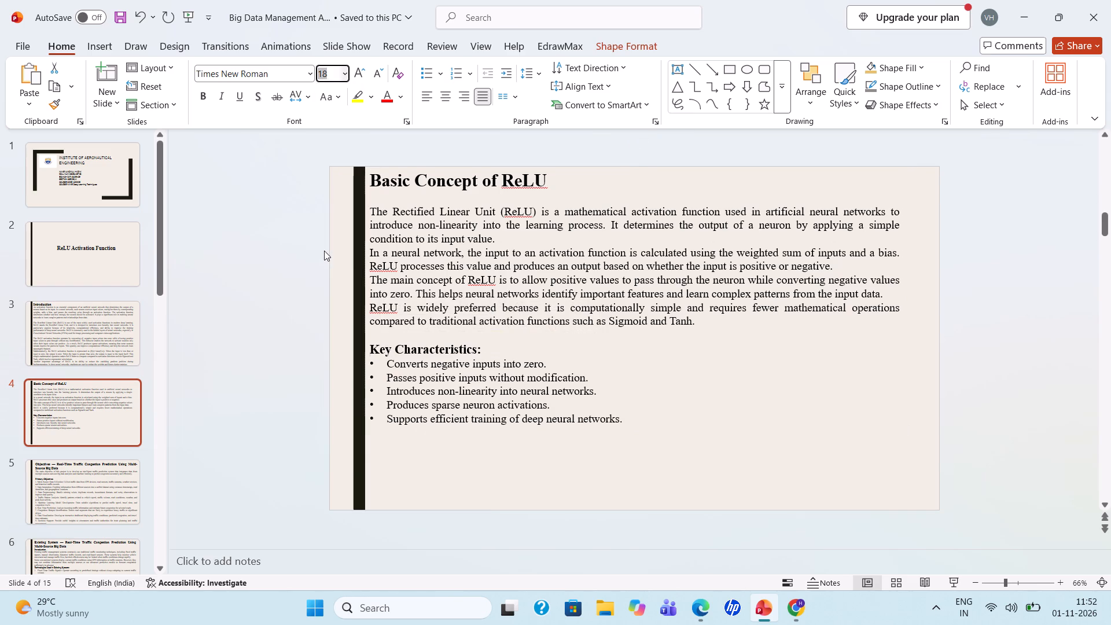
# Insert a blank line after the first body paragraph, ending "a simple condition to its input value.".
pyautogui.click(529, 338)
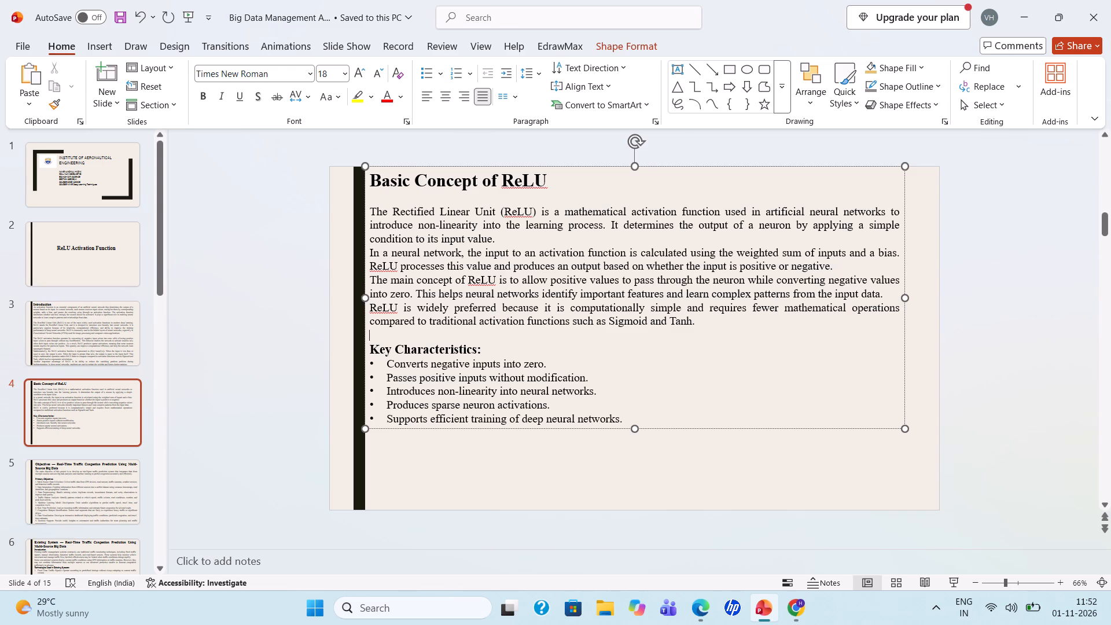
pyautogui.click(529, 238)
pyautogui.press('Return')
pyautogui.click(816, 473)
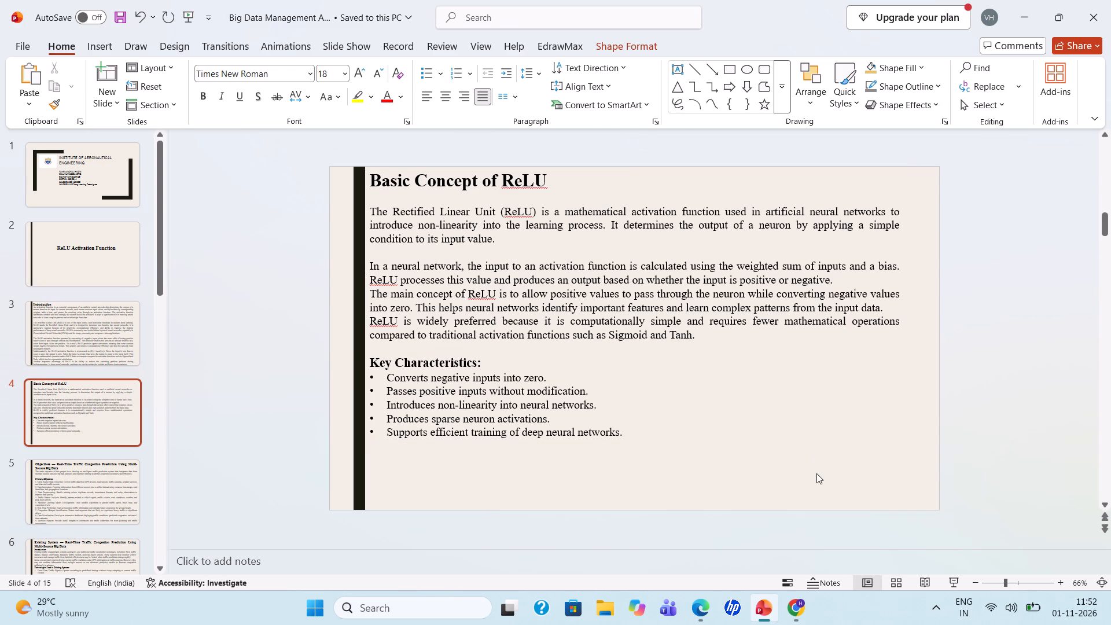
pyautogui.click(697, 318)
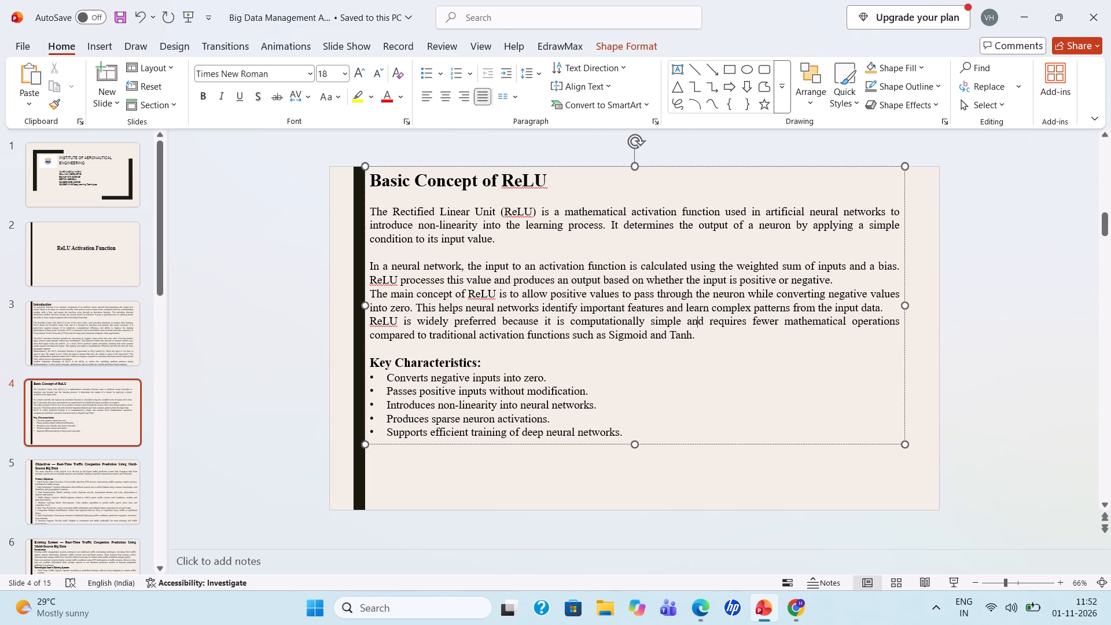
# Go to slide 5 and delete the Objectives text box about traffic congestion prediction.
pyautogui.click(56, 490)
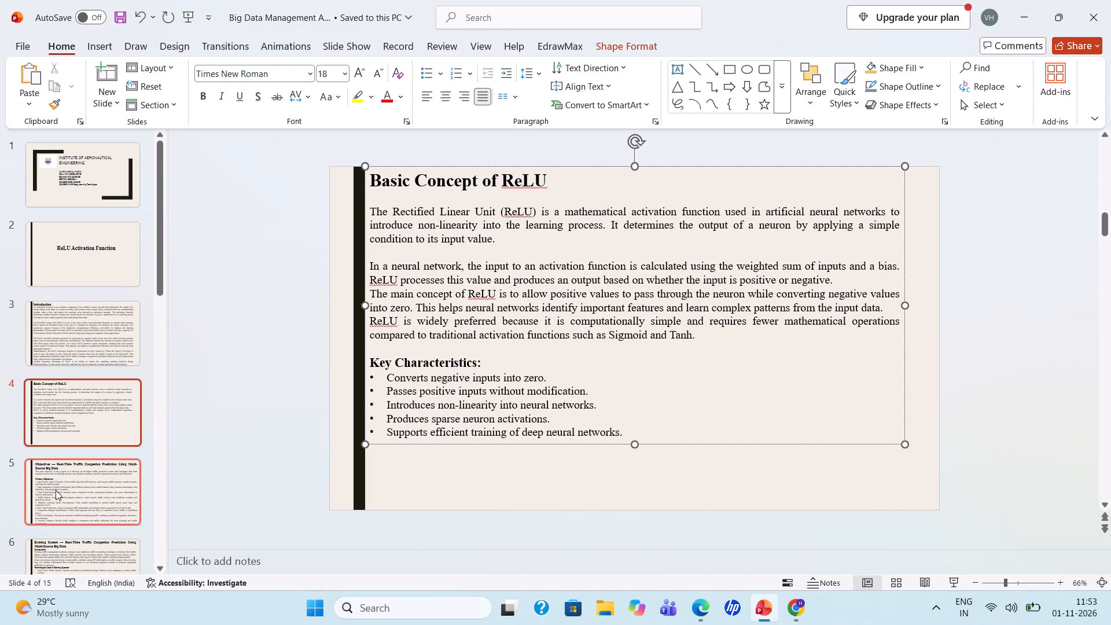
pyautogui.click(359, 516)
pyautogui.click(387, 497)
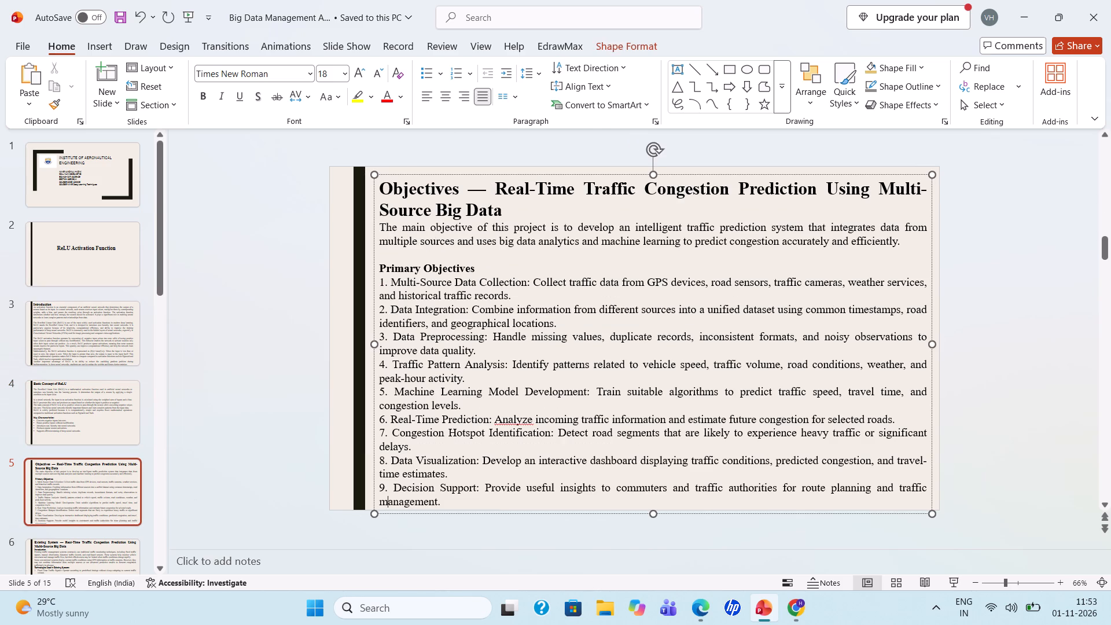
pyautogui.click(378, 514)
pyautogui.press('BackSpace')
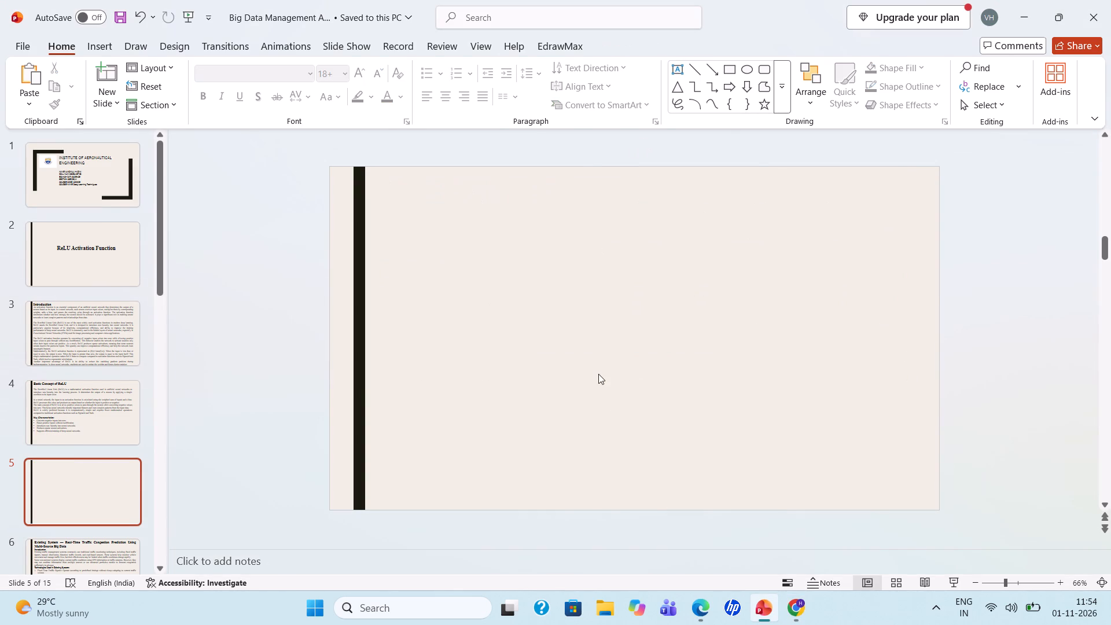
pyautogui.hotkey('ctrl', 'v')
# Move the new text box to the slide's top edge beside the black bar and widen it to nearly the full slide width.
pyautogui.scroll(1, 573, 356)
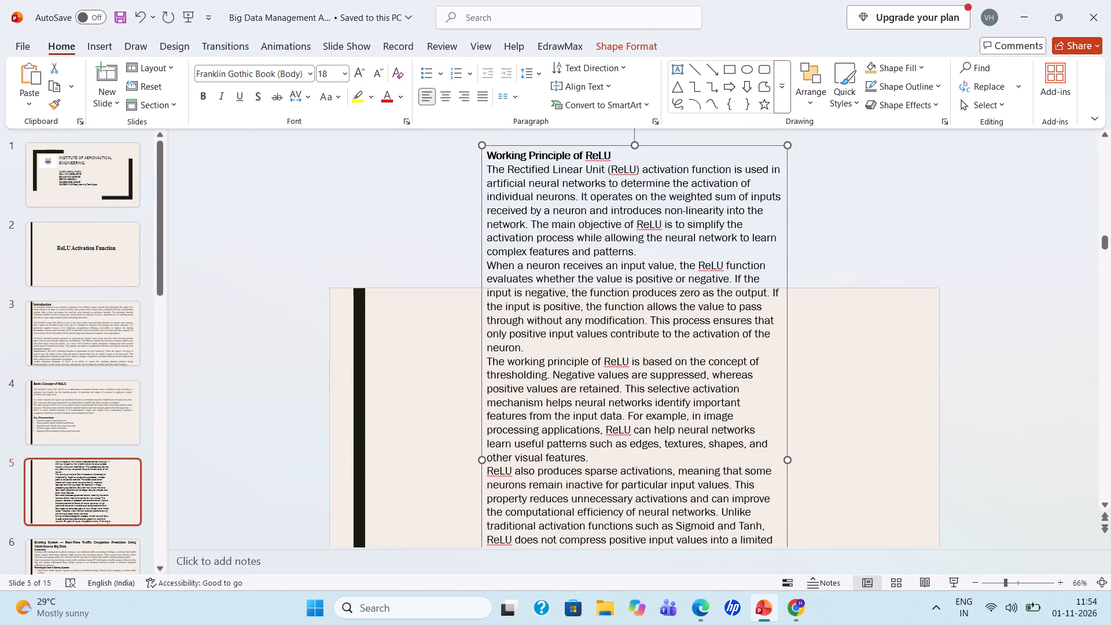
pyautogui.scroll(1, 573, 356)
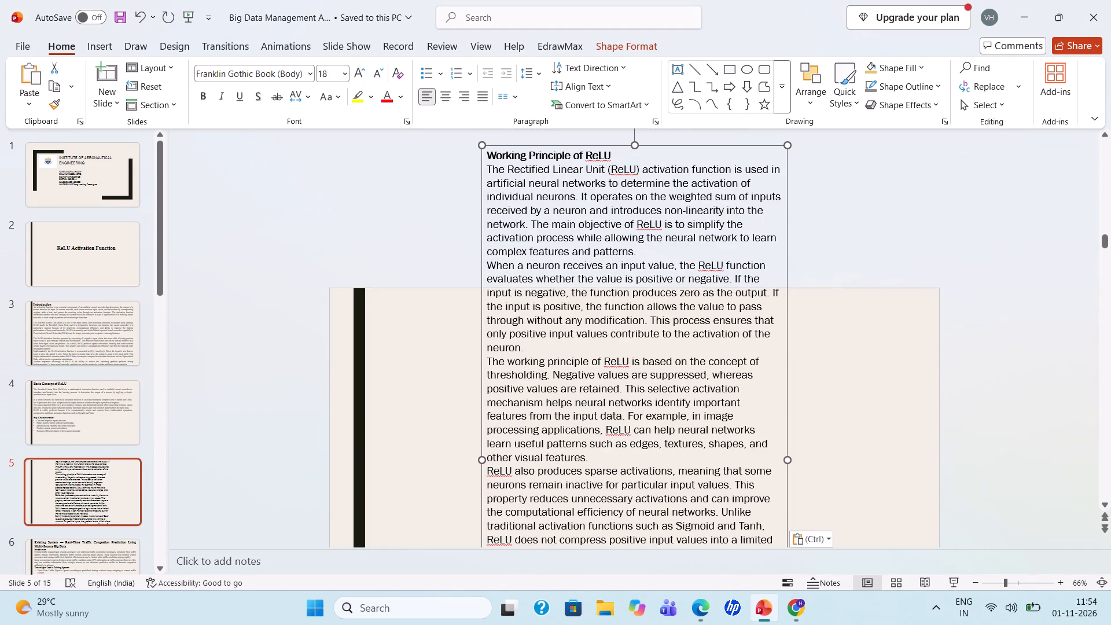
pyautogui.moveTo(532, 145); pyautogui.dragTo(451, 332)
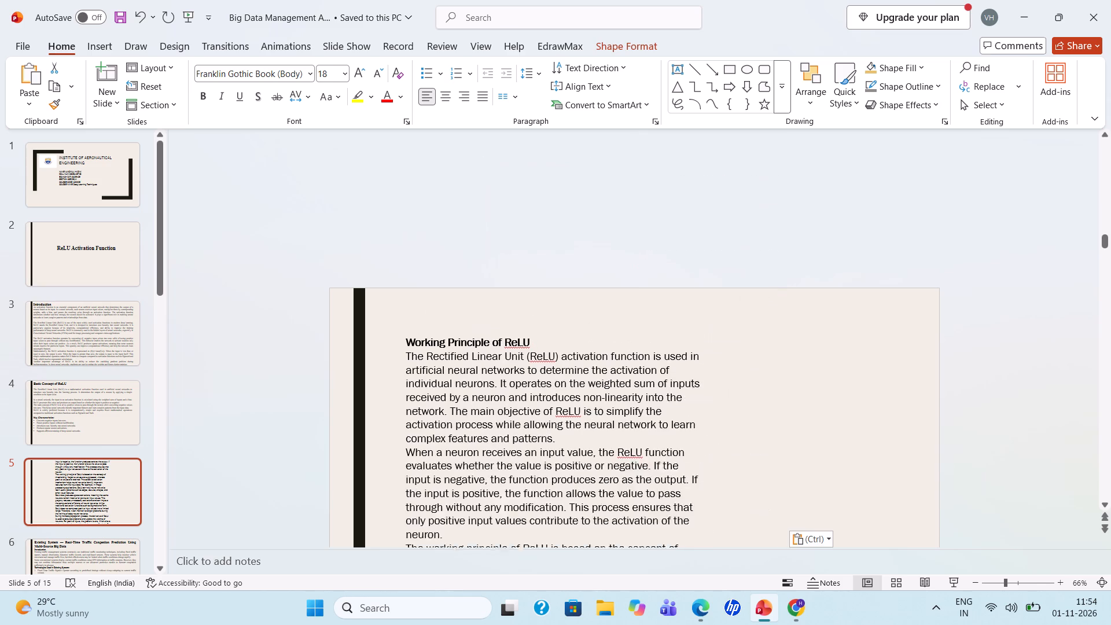
pyautogui.moveTo(451, 332); pyautogui.dragTo(417, 288)
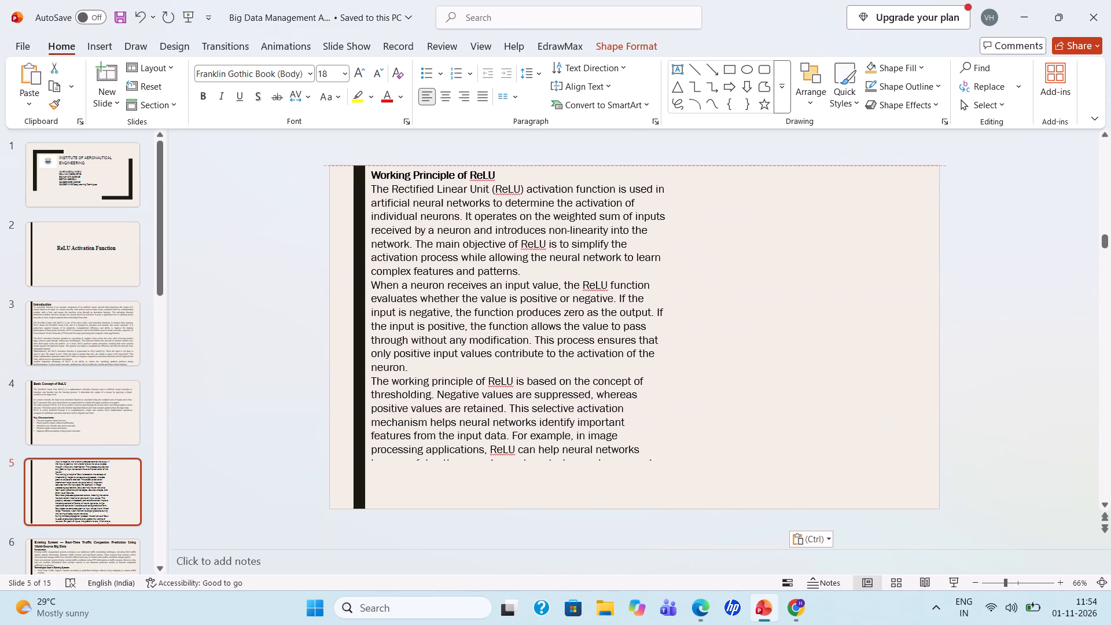
pyautogui.moveTo(672, 479); pyautogui.dragTo(825, 477)
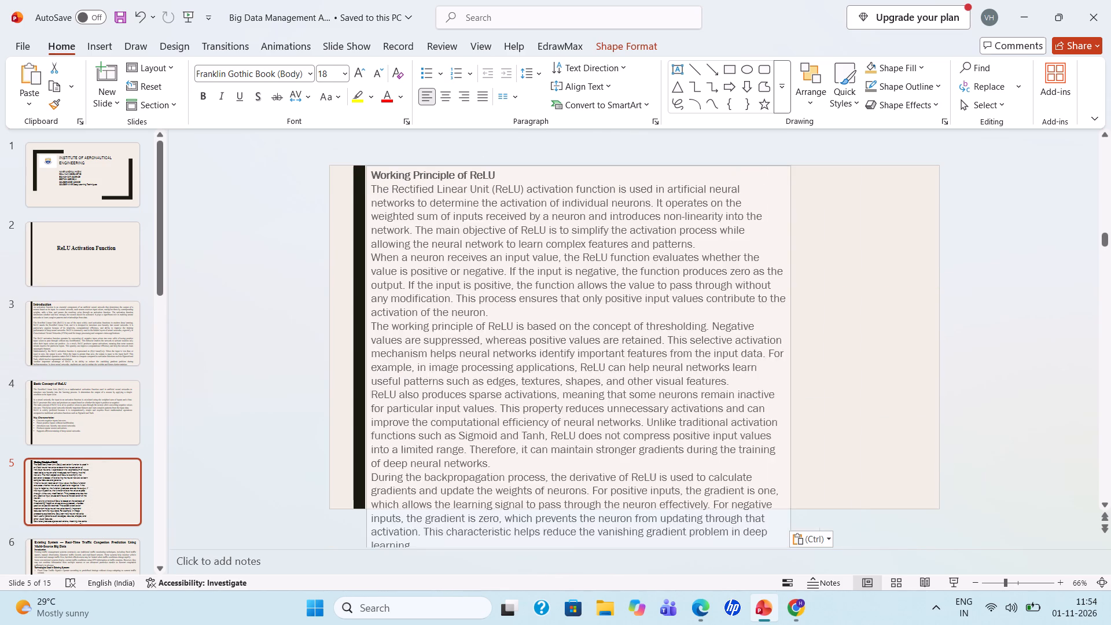
pyautogui.moveTo(825, 477); pyautogui.dragTo(913, 479)
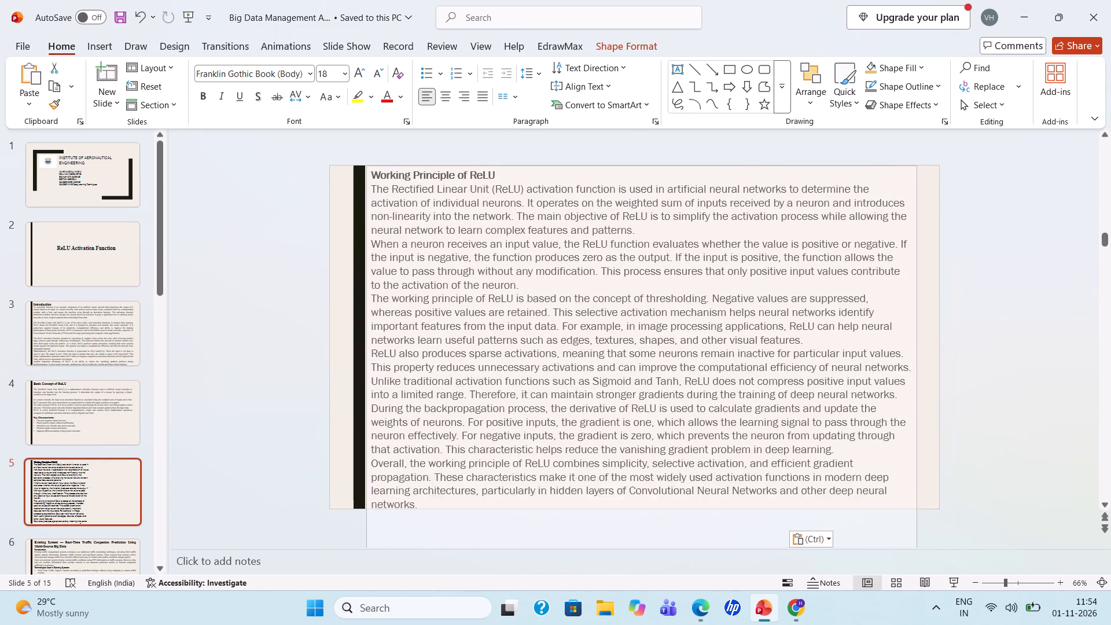
pyautogui.moveTo(913, 479); pyautogui.dragTo(912, 479)
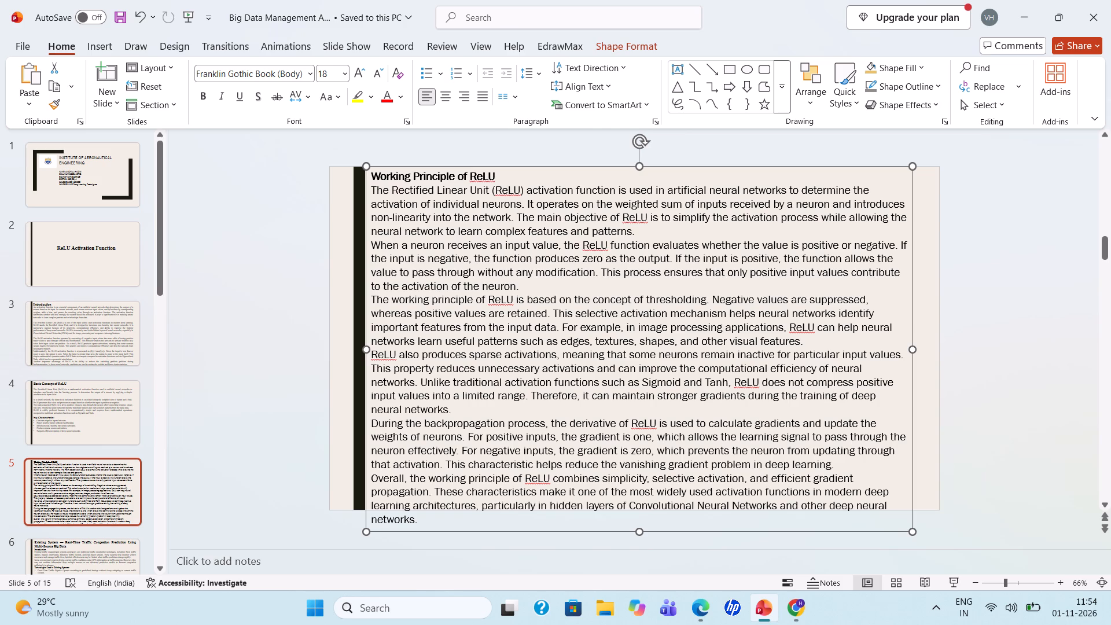
# Set the "Working Principle of ReLU" heading on slide 5 to font size 28.
pyautogui.moveTo(516, 183); pyautogui.dragTo(481, 176)
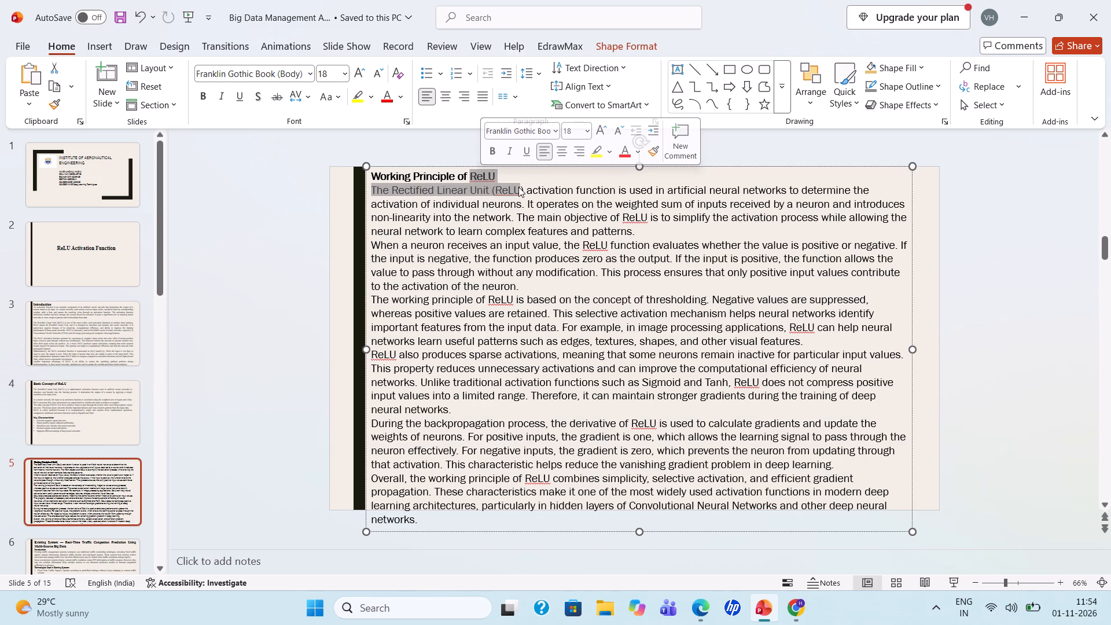
pyautogui.click(535, 181)
pyautogui.moveTo(524, 178); pyautogui.dragTo(405, 196)
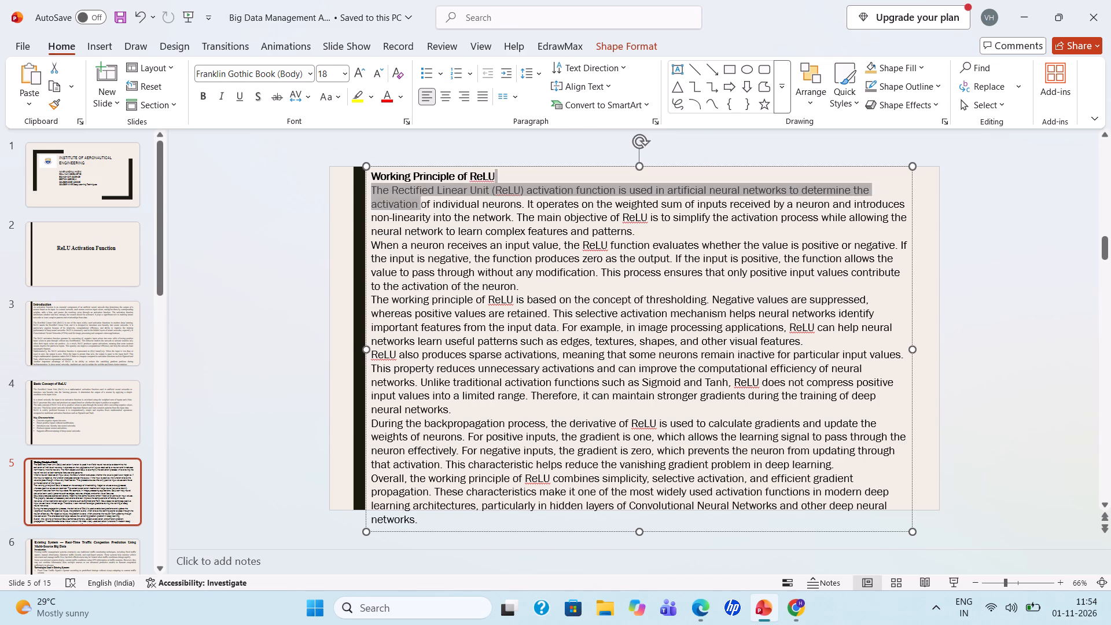
pyautogui.moveTo(405, 196); pyautogui.dragTo(376, 174)
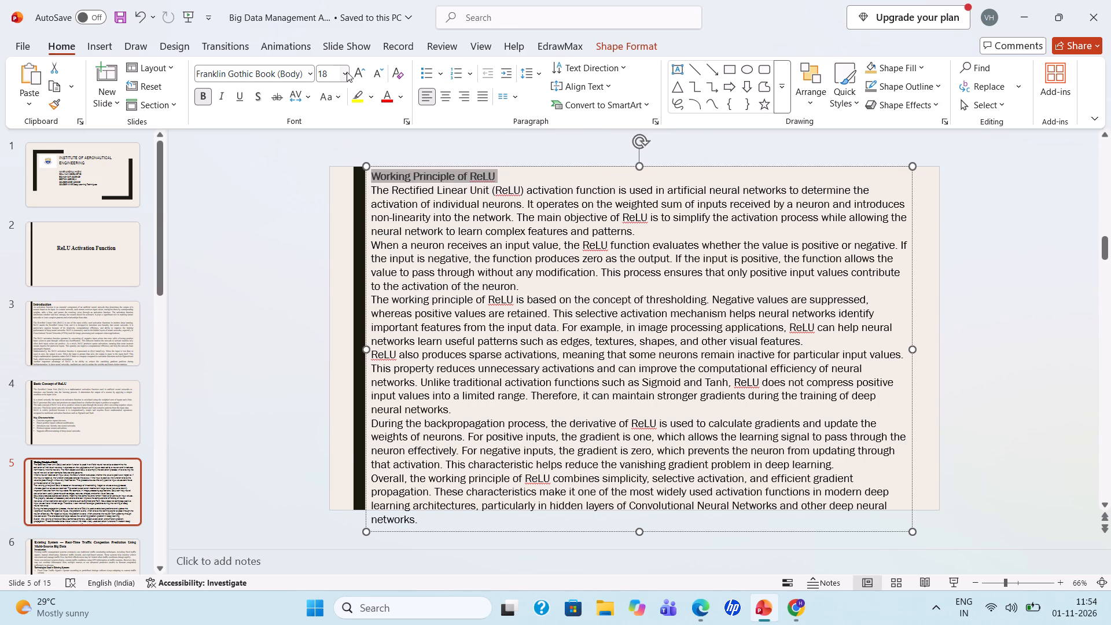
pyautogui.click(345, 74)
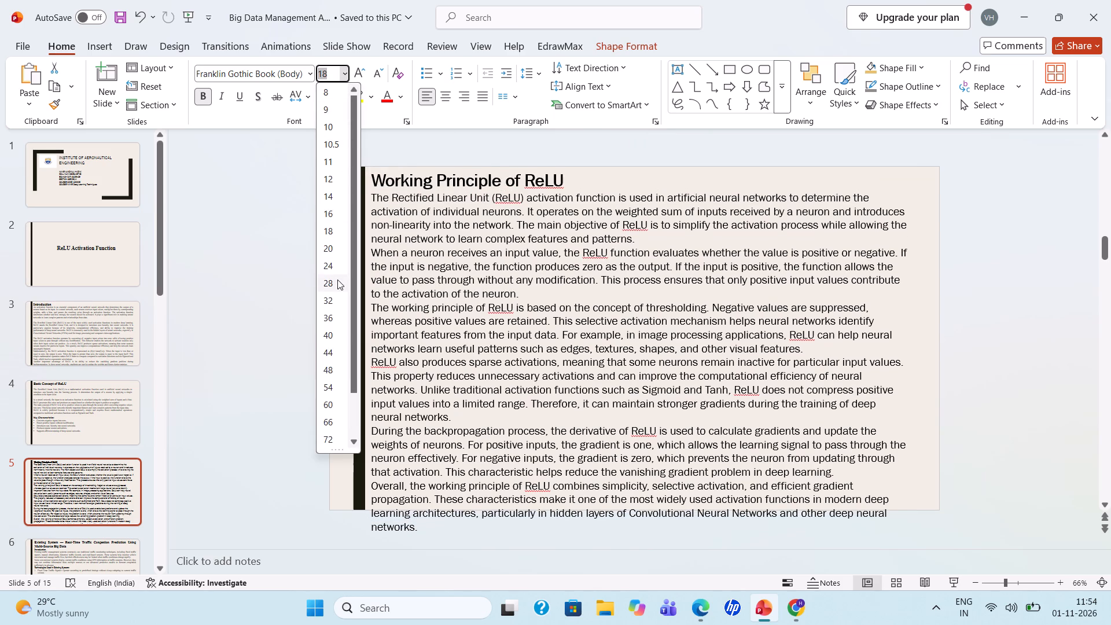
pyautogui.click(337, 280)
# Change the whole slide 5 text box to Times New Roman and justify its text.
pyautogui.click(502, 168)
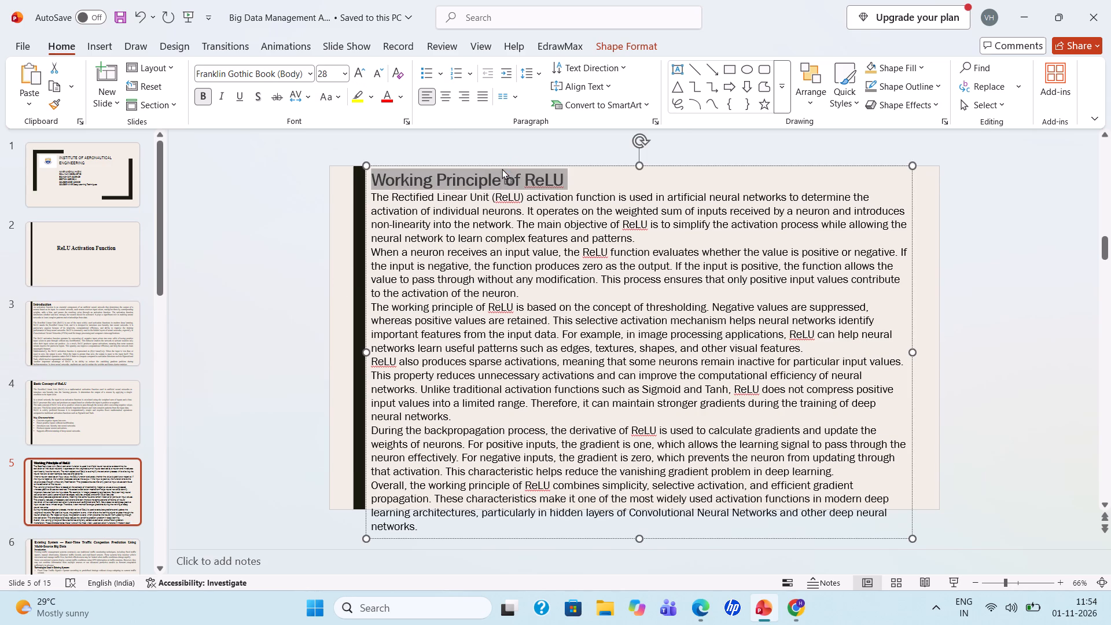
pyautogui.click(502, 165)
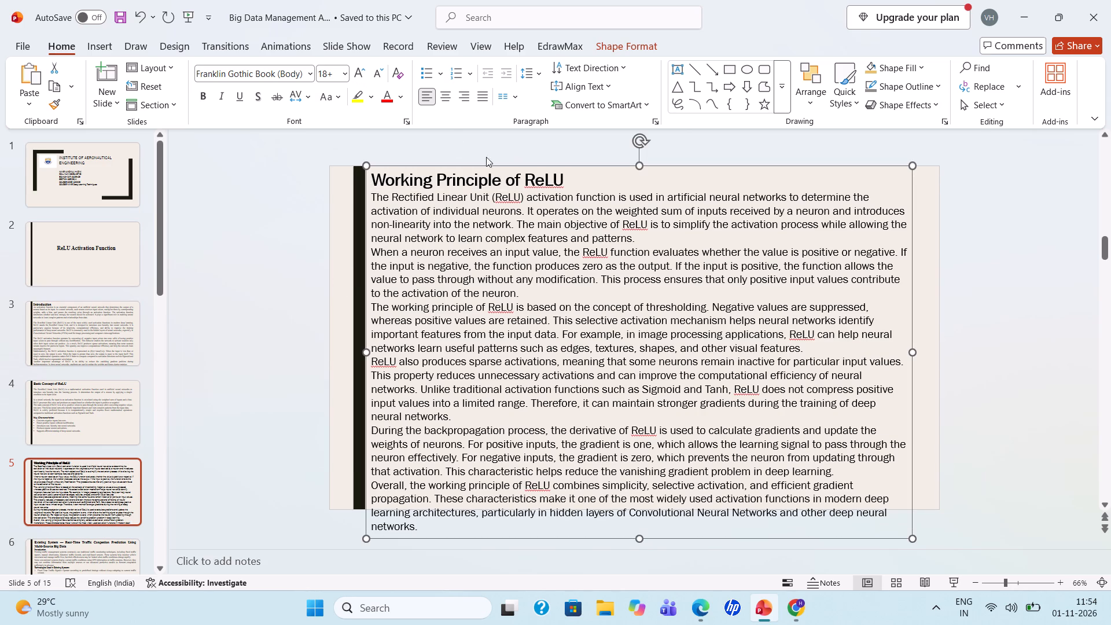
pyautogui.click(310, 79)
pyautogui.click(307, 173)
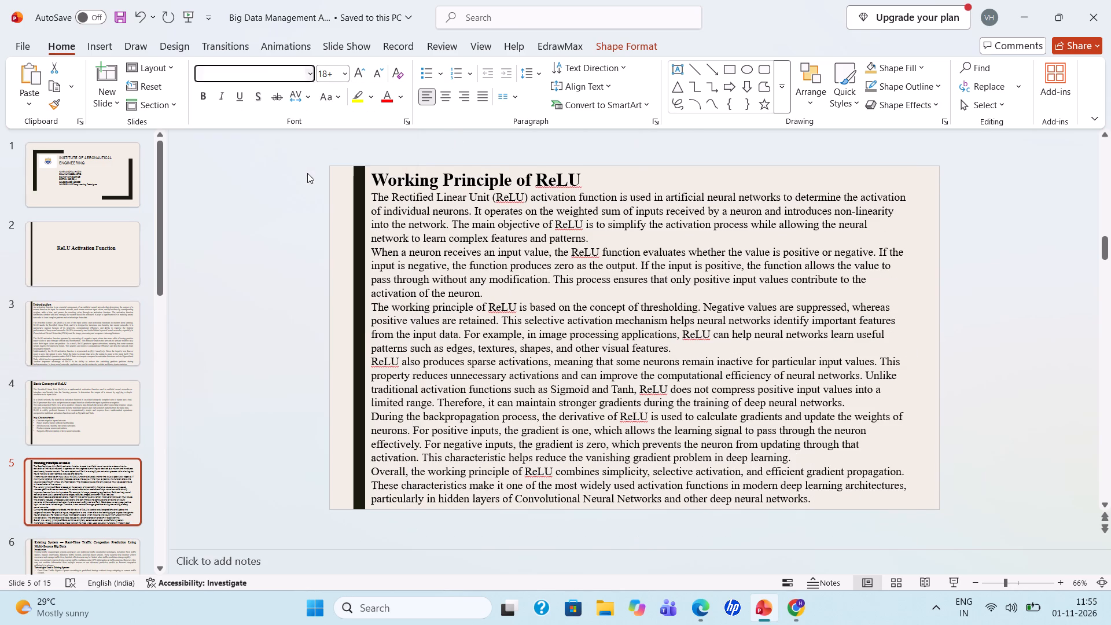
pyautogui.click(486, 102)
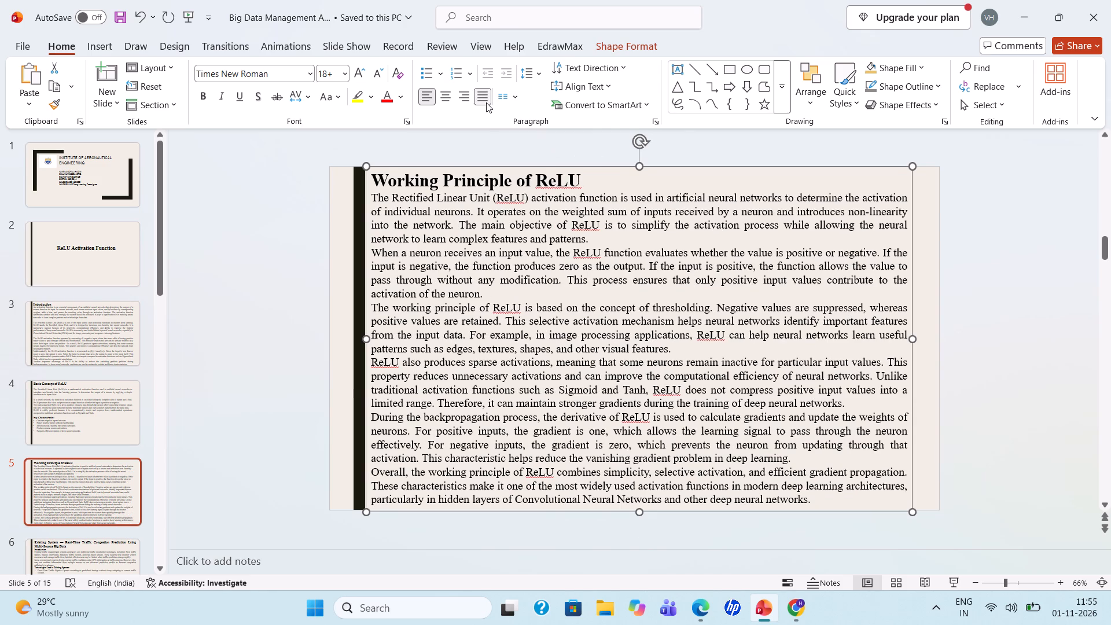
# Insert blank lines below the slide 5 heading and after the paragraphs on neuron input values, thresholding and sparse activations.
pyautogui.click(369, 197)
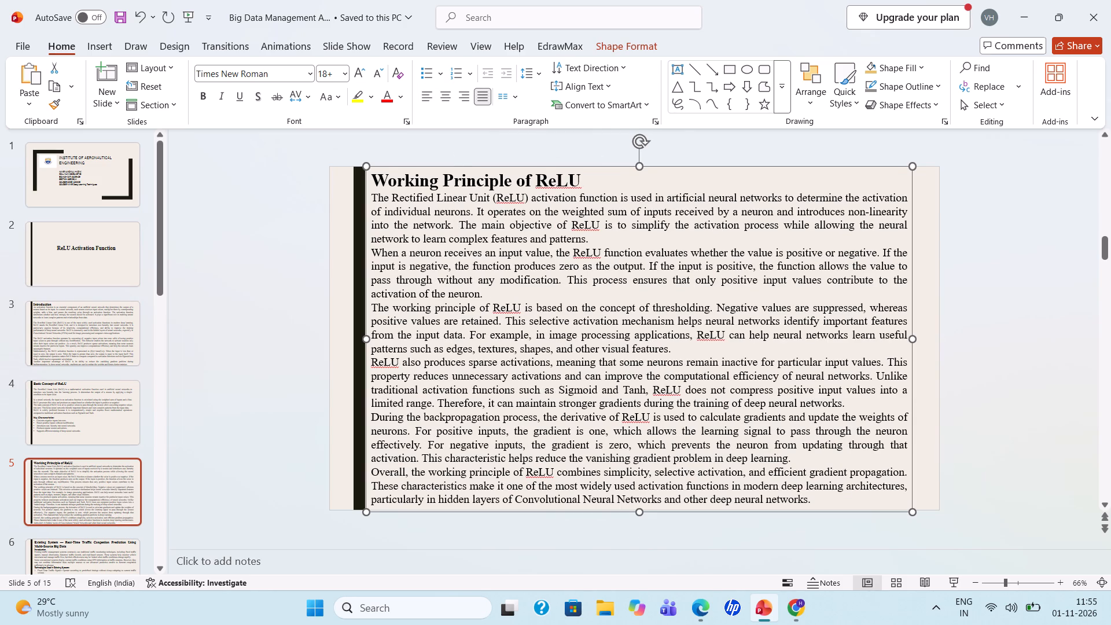
pyautogui.click(374, 197)
pyautogui.press('Return')
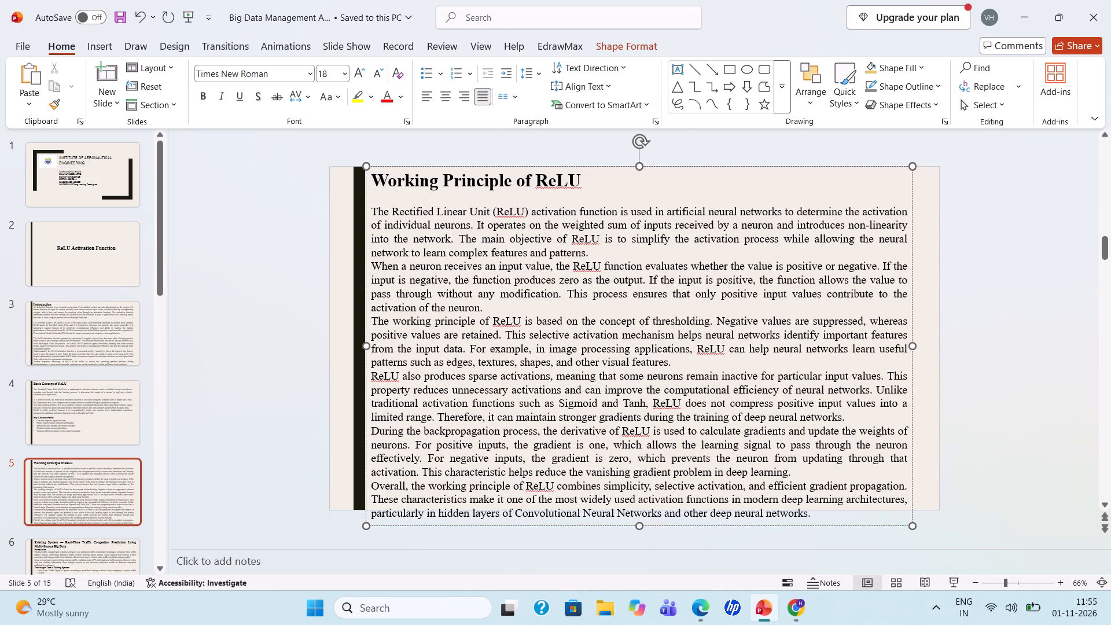
pyautogui.click(697, 366)
pyautogui.press('Return')
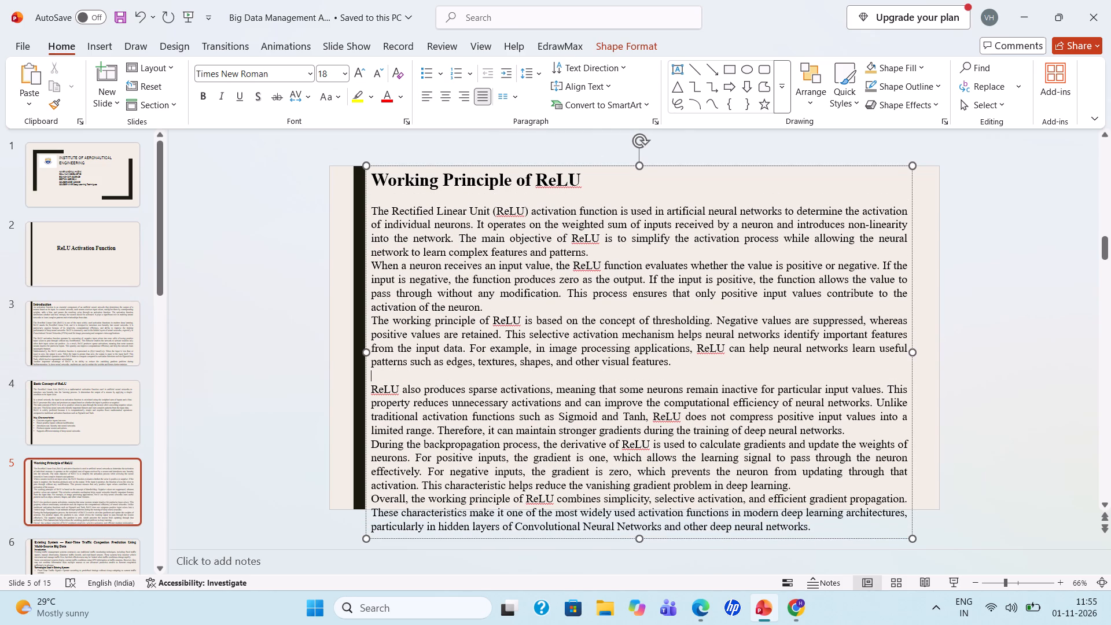
pyautogui.click(603, 311)
pyautogui.press('Return')
pyautogui.scroll(-1, 603, 311)
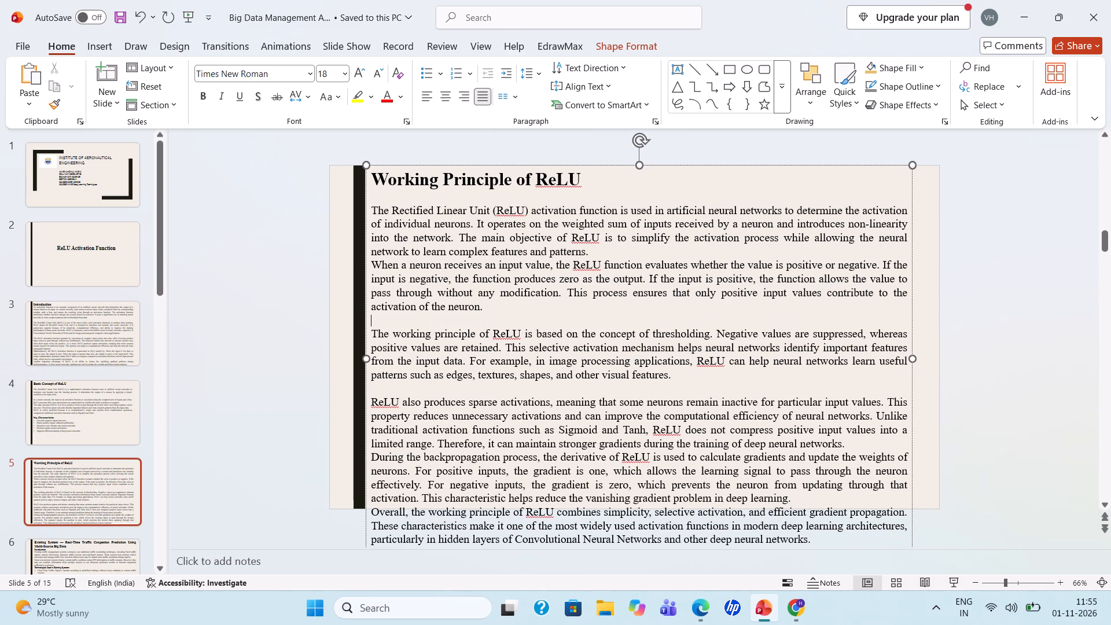
pyautogui.scroll(-1, 603, 311)
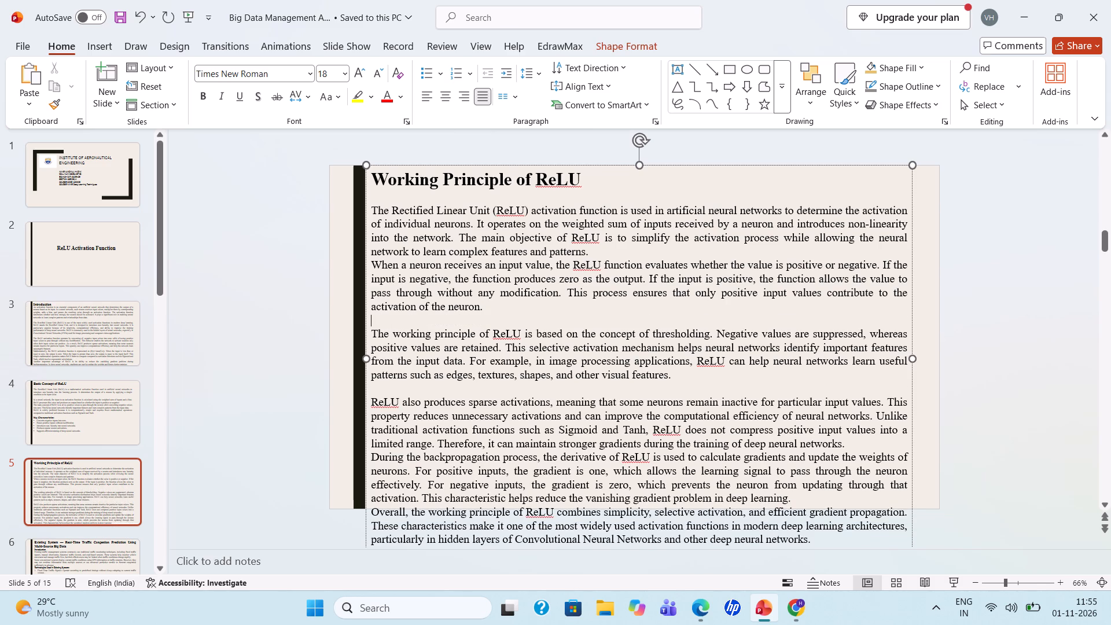
pyautogui.click(845, 444)
pyautogui.press('Return')
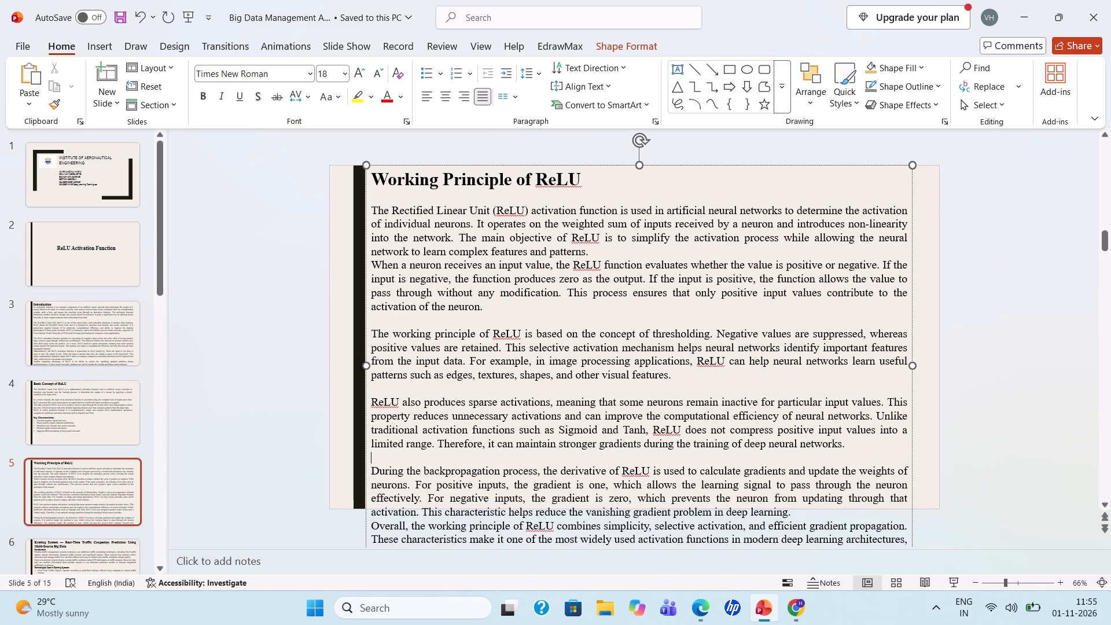
# Delete the slide 5 text from "This characteristic helps reduce the vanishing gradient problem" through the end of the closing "Overall" paragraph.
pyautogui.moveTo(426, 510); pyautogui.dragTo(430, 513)
pyautogui.moveTo(430, 513); pyautogui.dragTo(444, 515)
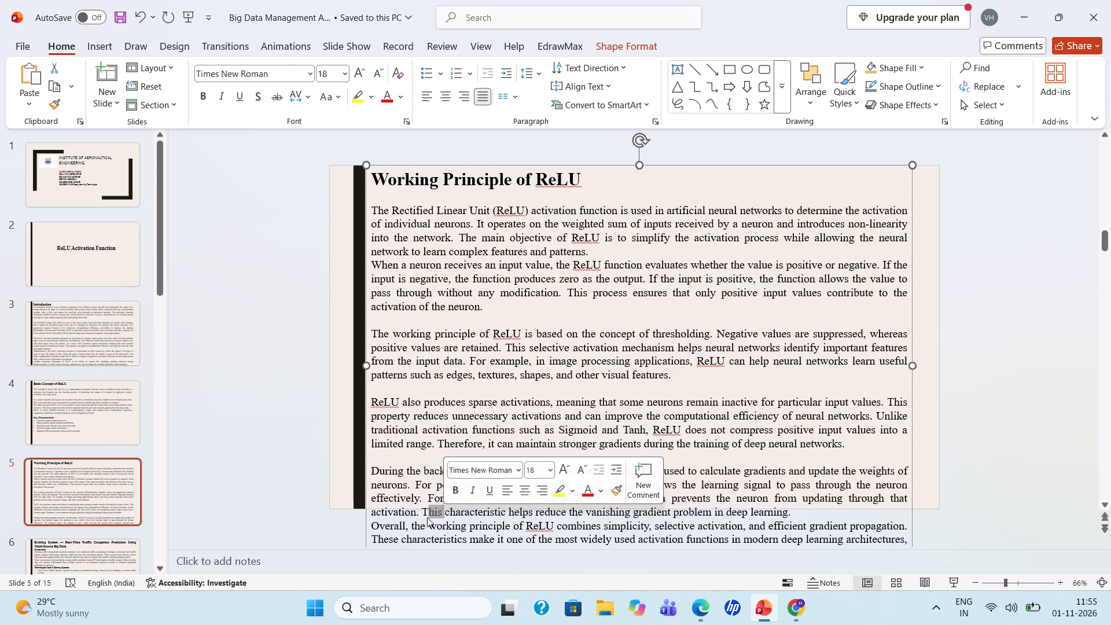
pyautogui.click(423, 508)
pyautogui.moveTo(423, 508); pyautogui.dragTo(610, 585)
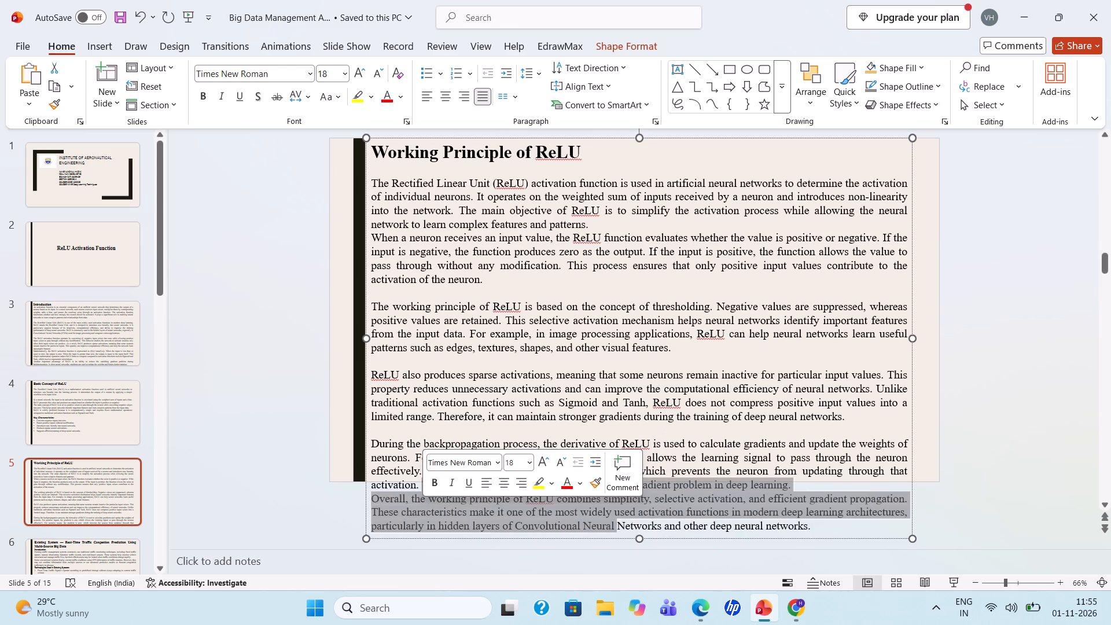
pyautogui.moveTo(610, 585); pyautogui.dragTo(849, 560)
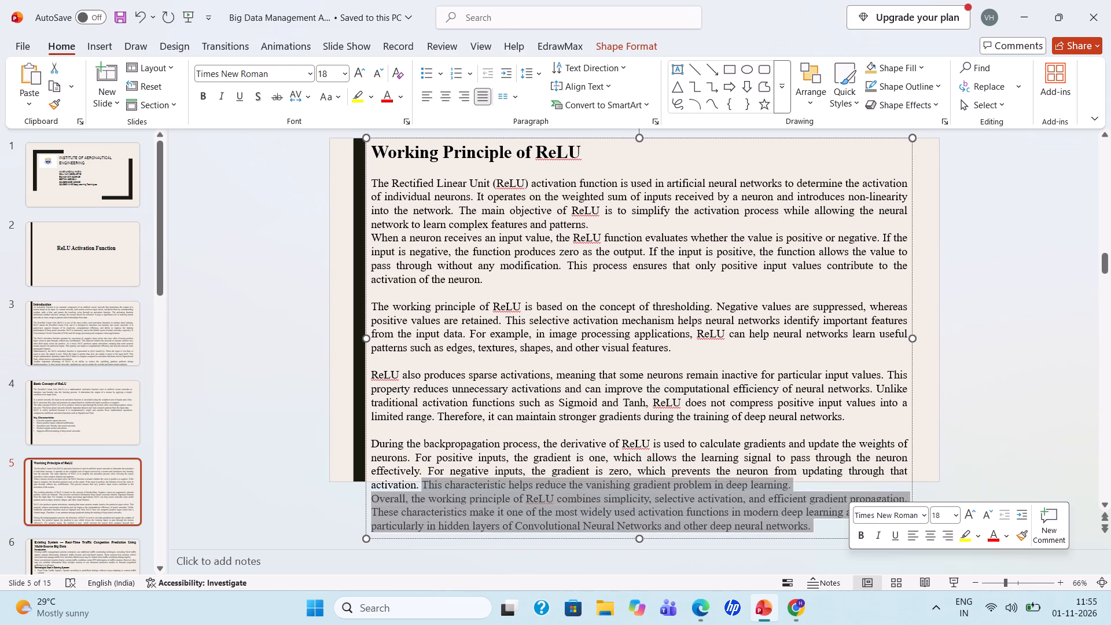
pyautogui.press('BackSpace')
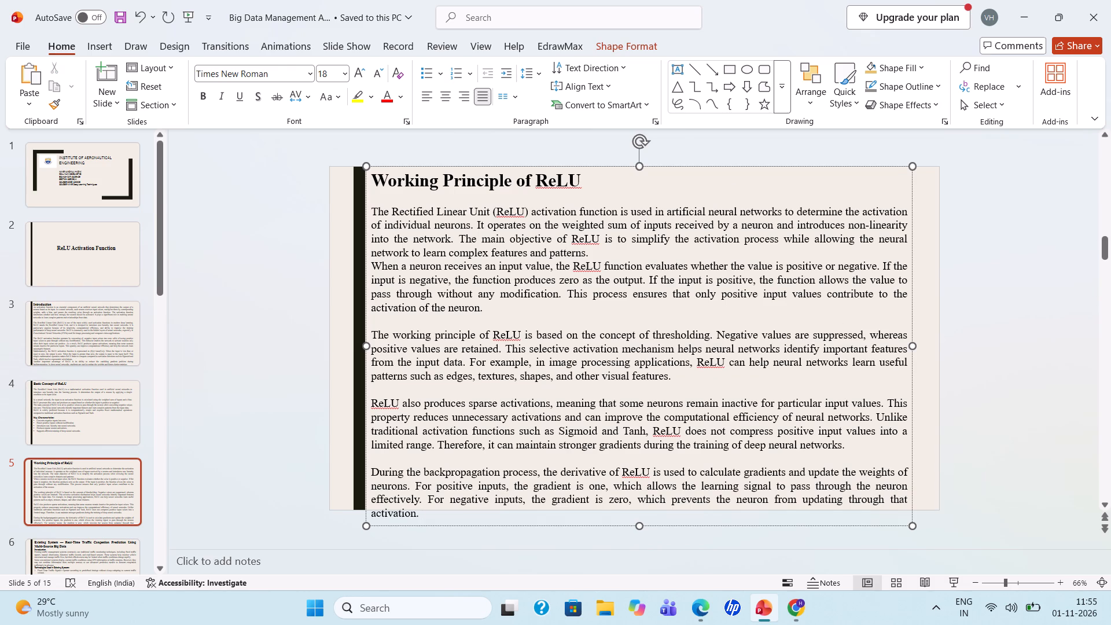
# Remove the blank line above the paragraph starting "During the backpropagation process".
pyautogui.click(370, 462)
pyautogui.click(374, 466)
pyautogui.press('BackSpace')
pyautogui.click(794, 532)
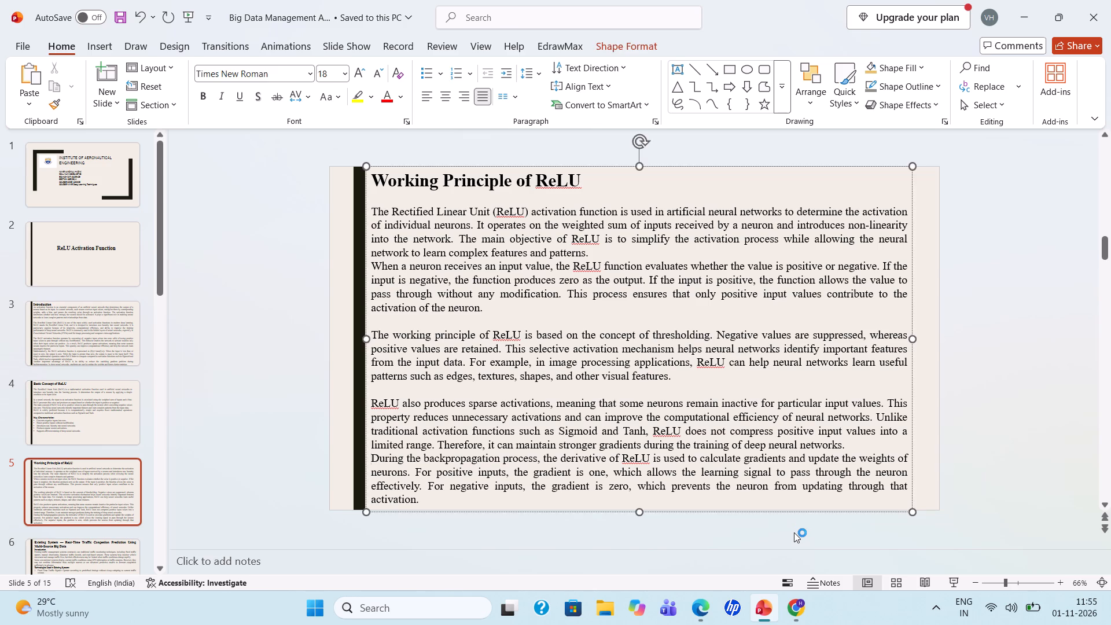
# Delete the "Existing System — Real-Time Traffic Congestion Prediction Using Multi-Source Big Data" text box from slide 6.
pyautogui.scroll(-3, 126, 503)
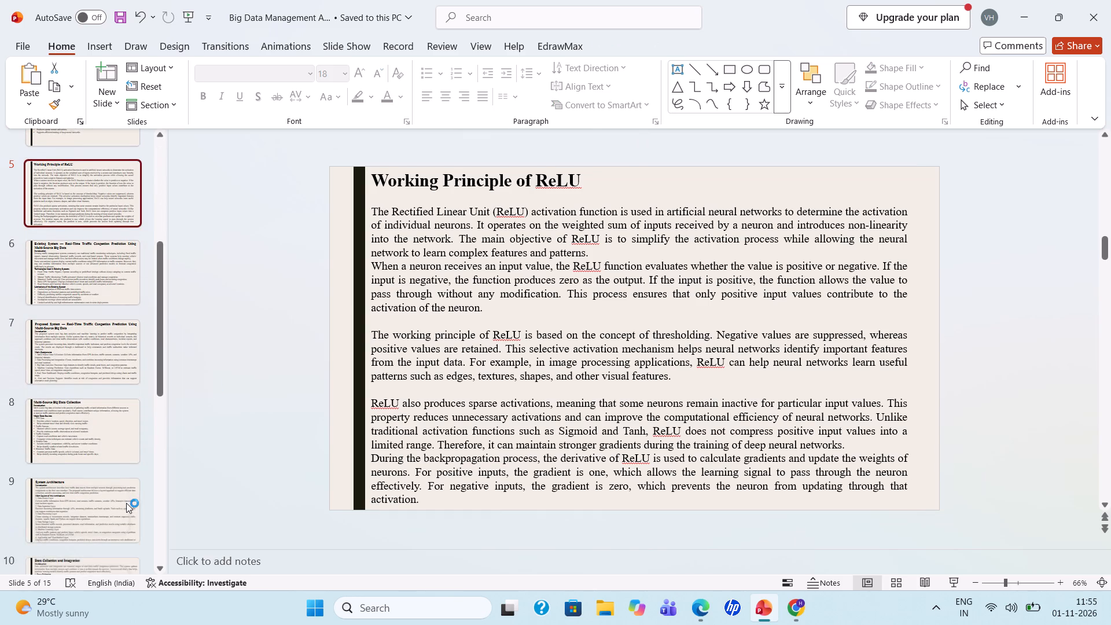
pyautogui.click(63, 248)
pyautogui.click(517, 357)
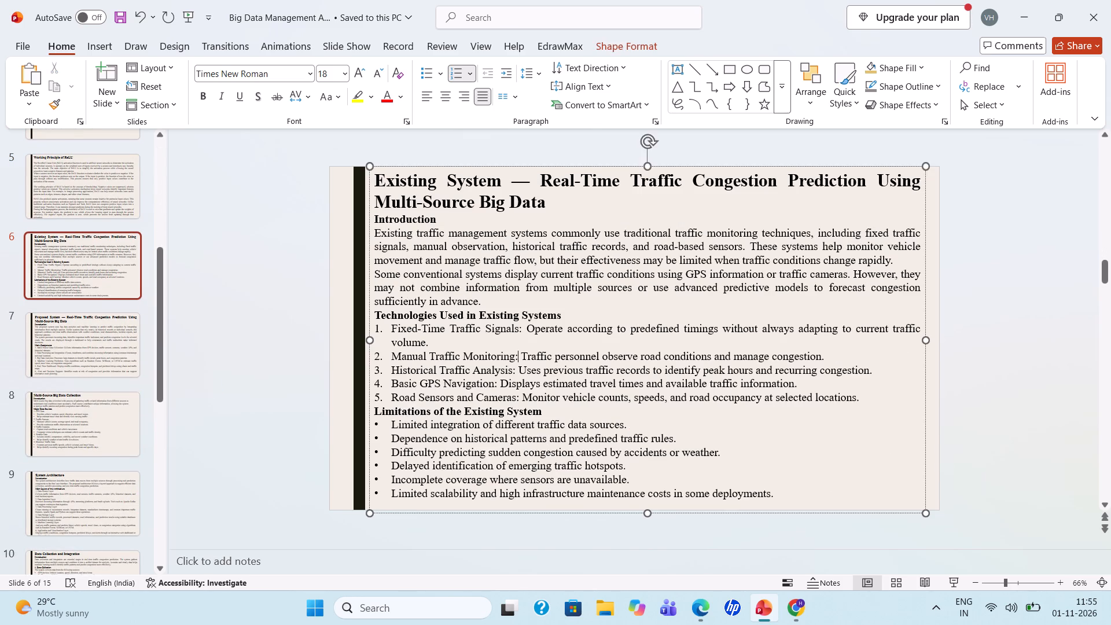
pyautogui.click(483, 167)
pyautogui.press('BackSpace')
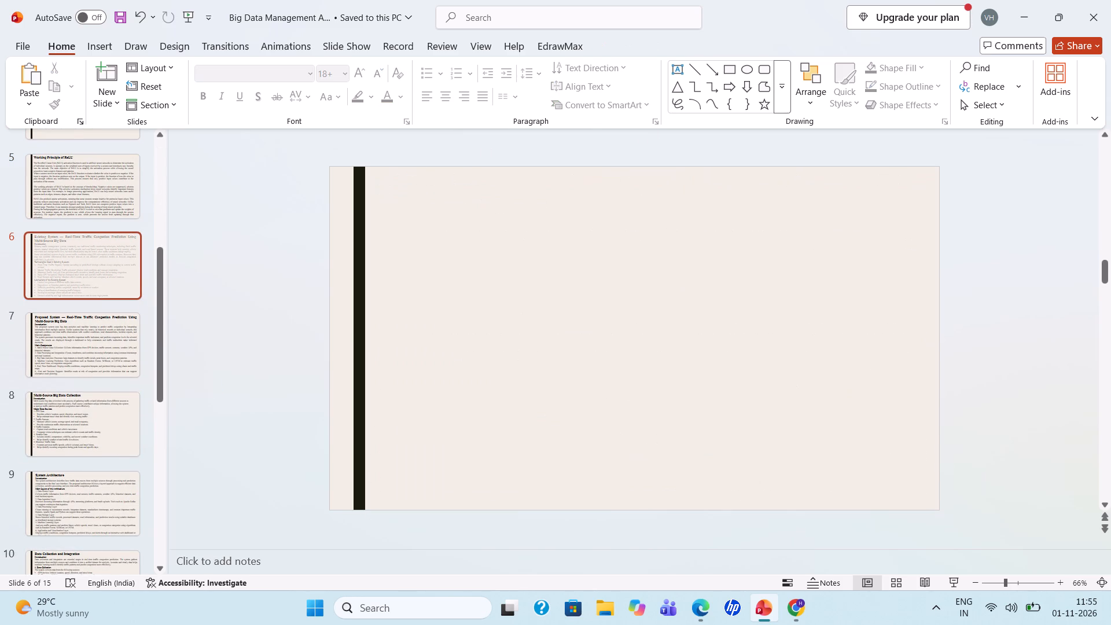
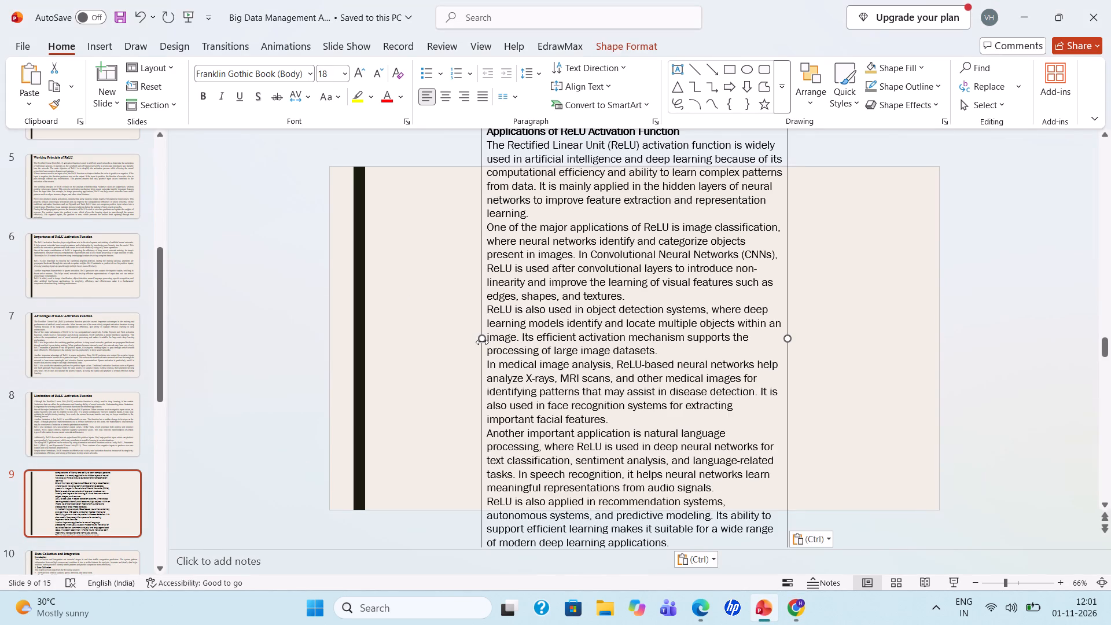
# Move the pasted text box on slide 9 beside the dark vertical bar and widen it to nearly the slide's far edge.
pyautogui.moveTo(482, 348); pyautogui.dragTo(391, 394)
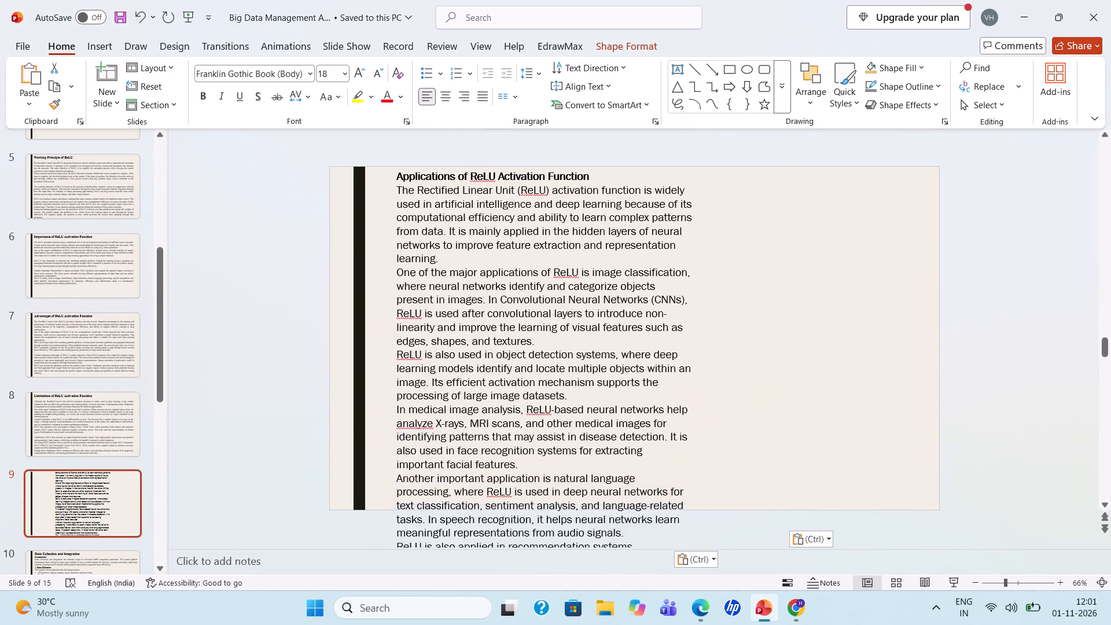
pyautogui.moveTo(391, 394); pyautogui.dragTo(368, 389)
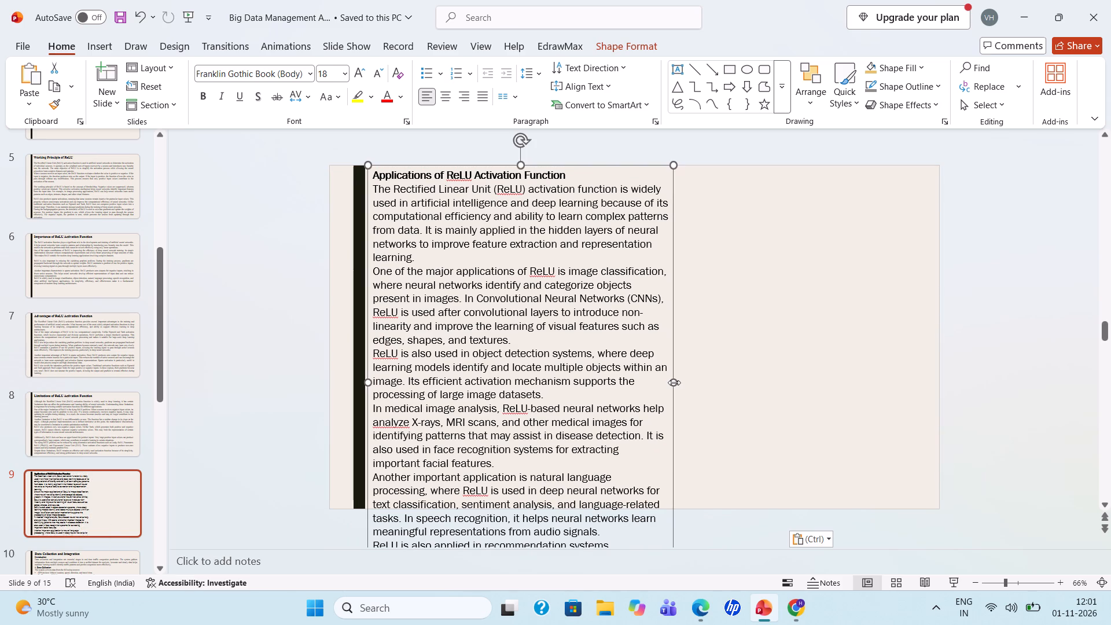
pyautogui.moveTo(674, 383); pyautogui.dragTo(904, 411)
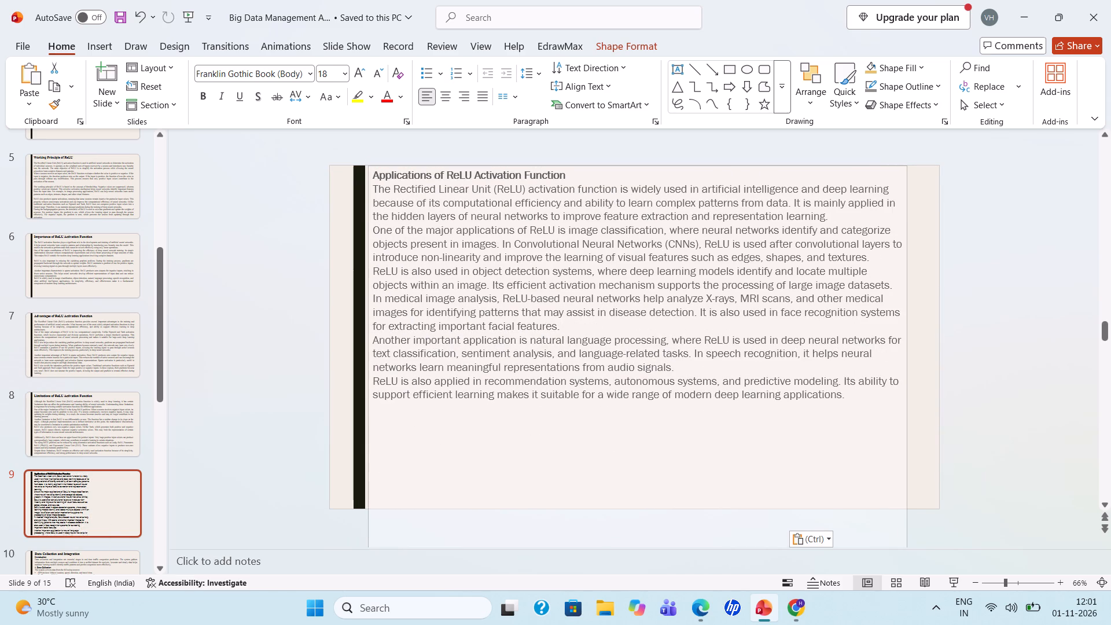
pyautogui.moveTo(904, 411); pyautogui.dragTo(887, 413)
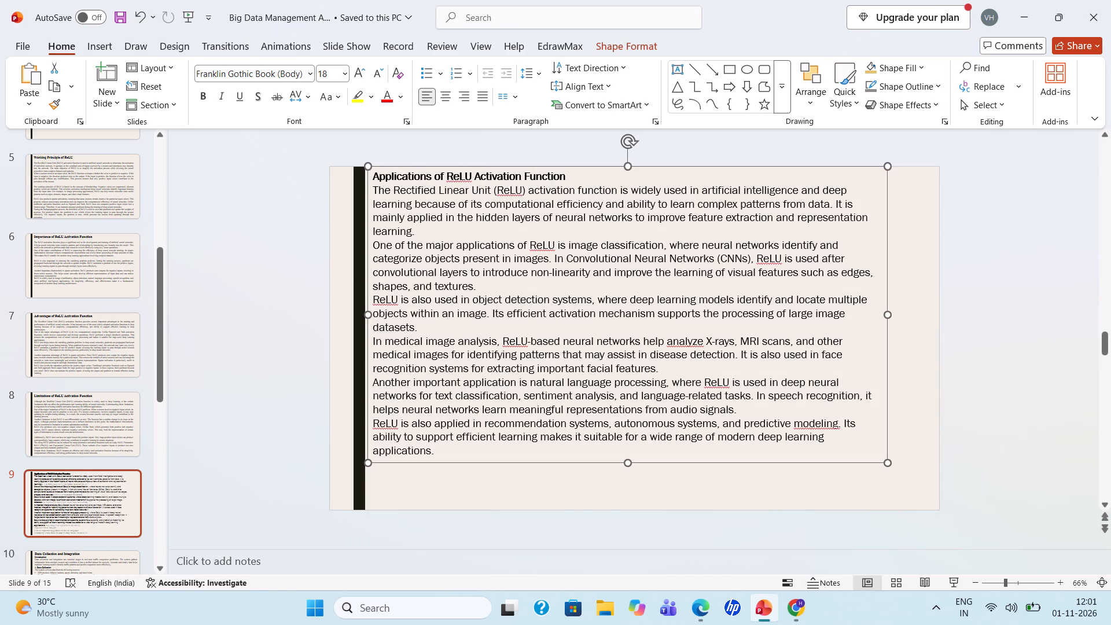
# Justify all text in the Applications of ReLU text box on slide 9.
pyautogui.click(483, 94)
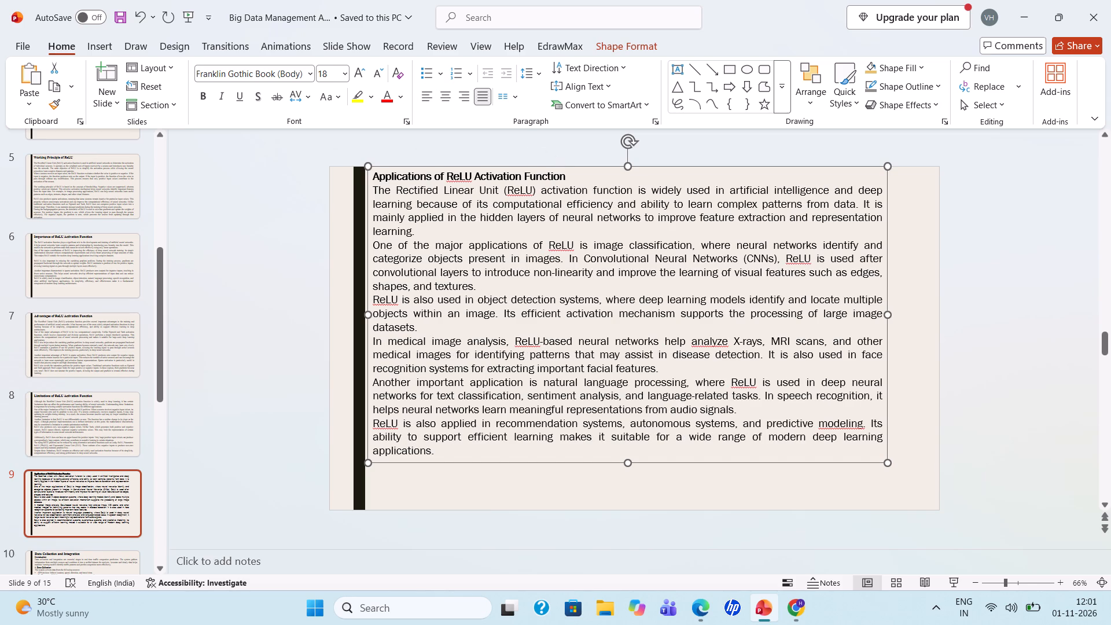
# Set the "Applications of ReLU Activation Function" heading on slide 9 to size 28.
pyautogui.moveTo(572, 172); pyautogui.dragTo(401, 178)
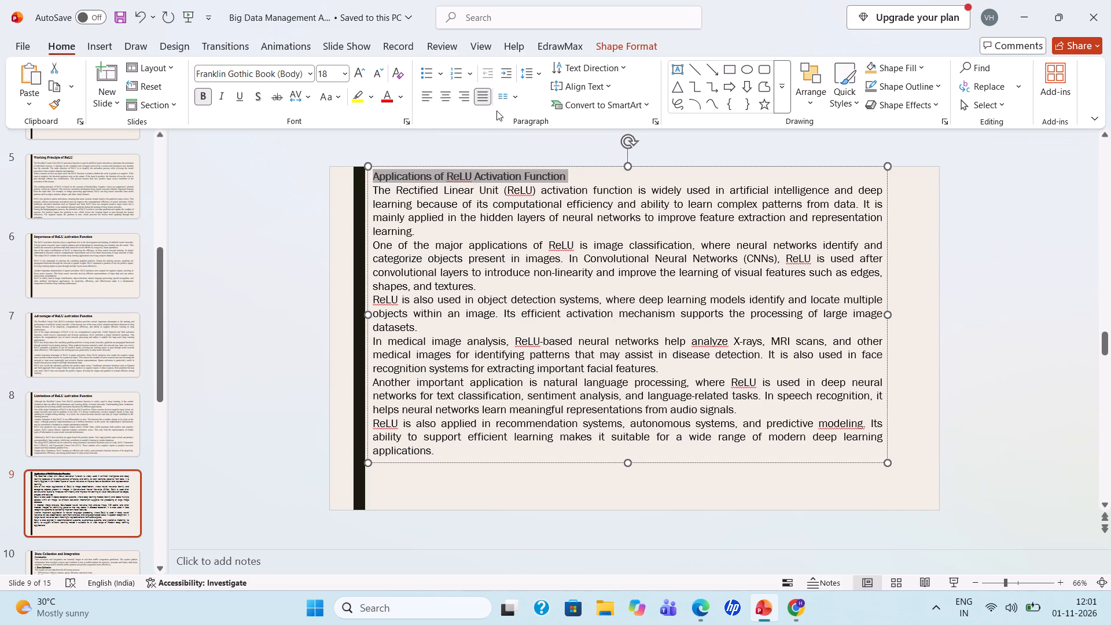
pyautogui.click(341, 73)
pyautogui.click(338, 277)
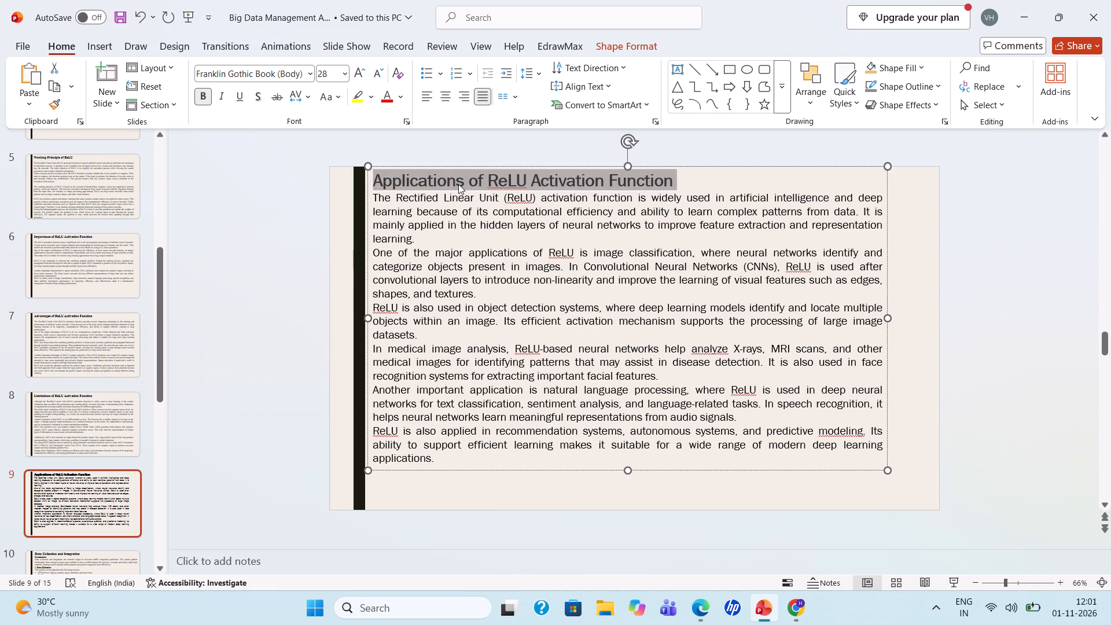
# Change the font of the entire text box on slide 9 to Times New Roman.
pyautogui.click(450, 168)
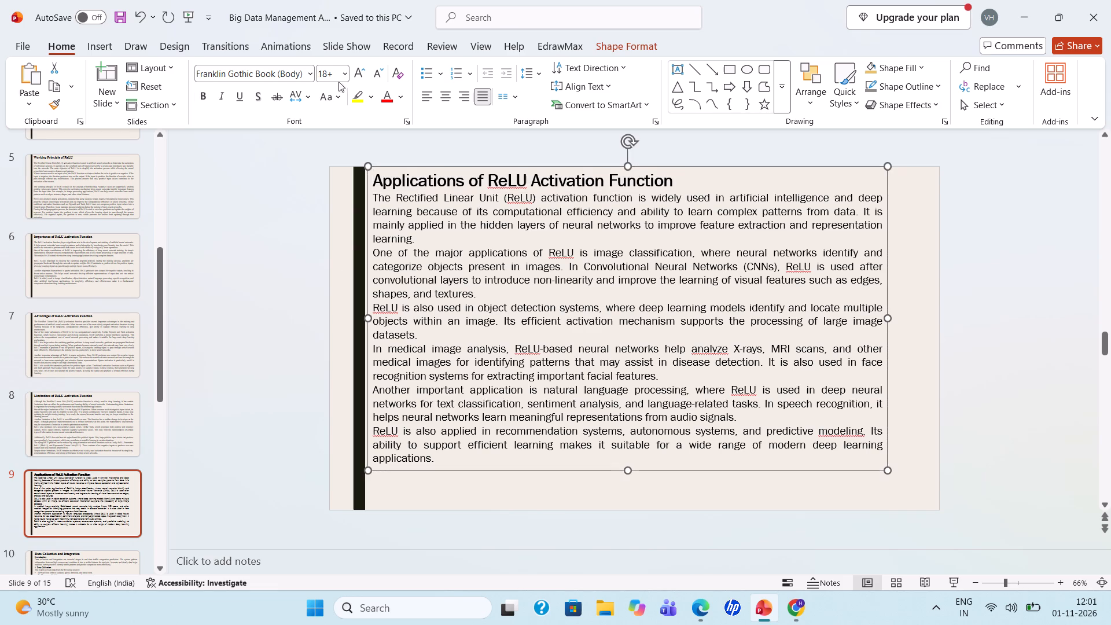
pyautogui.click(311, 75)
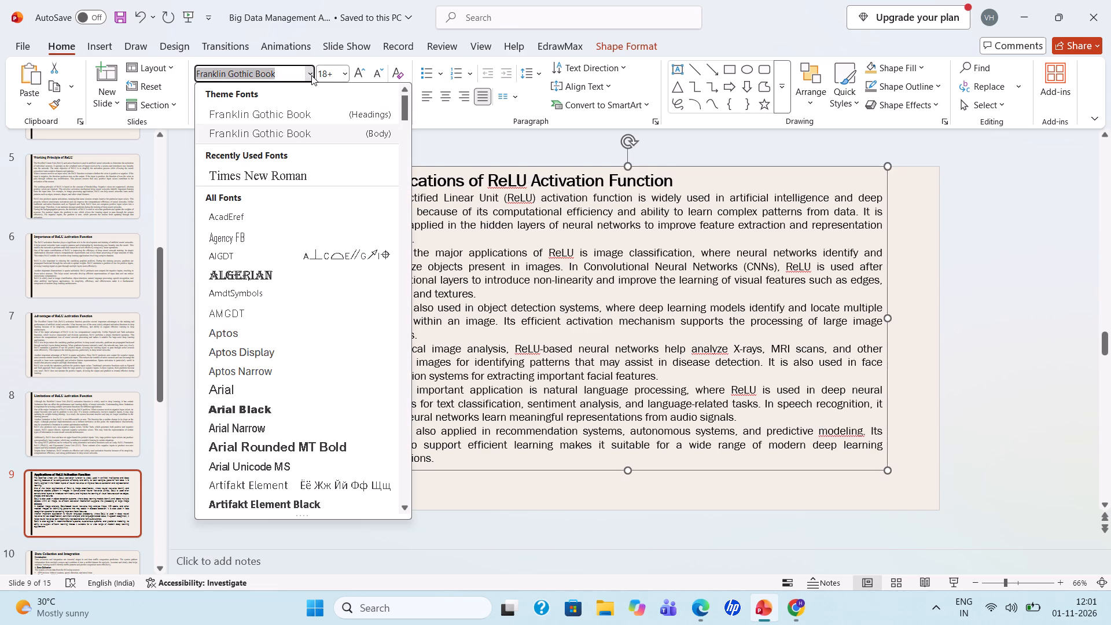
pyautogui.click(292, 183)
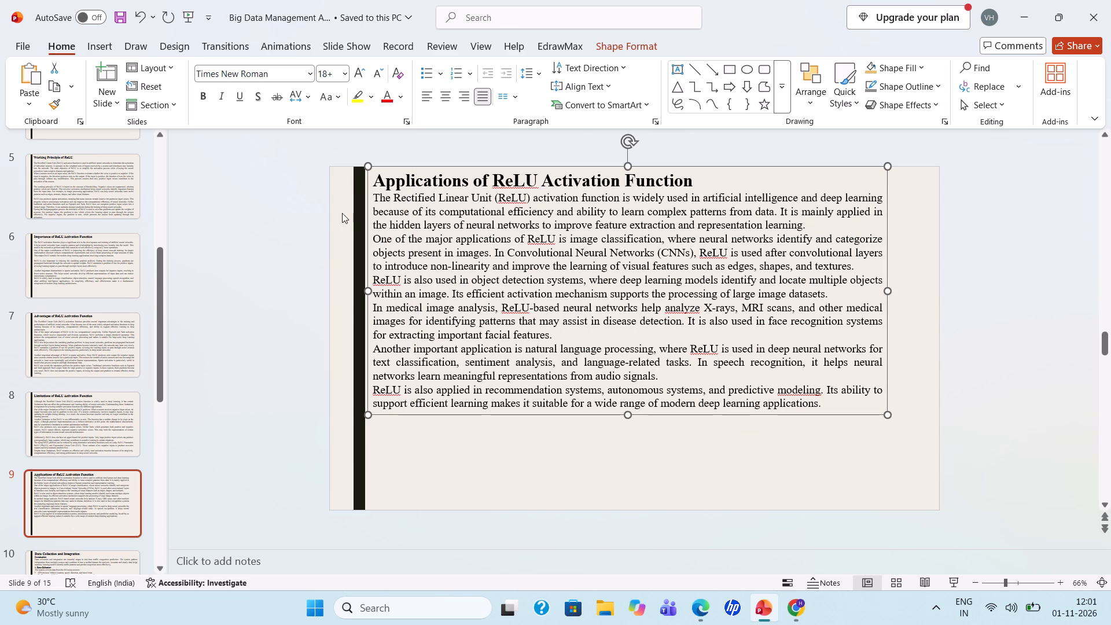
# Insert blank lines on slide 9 below the heading and before the paragraphs beginning "One of the major", "In medical image" and "ReLU is also applied".
pyautogui.click(378, 196)
pyautogui.press('Left')
pyautogui.press('Return')
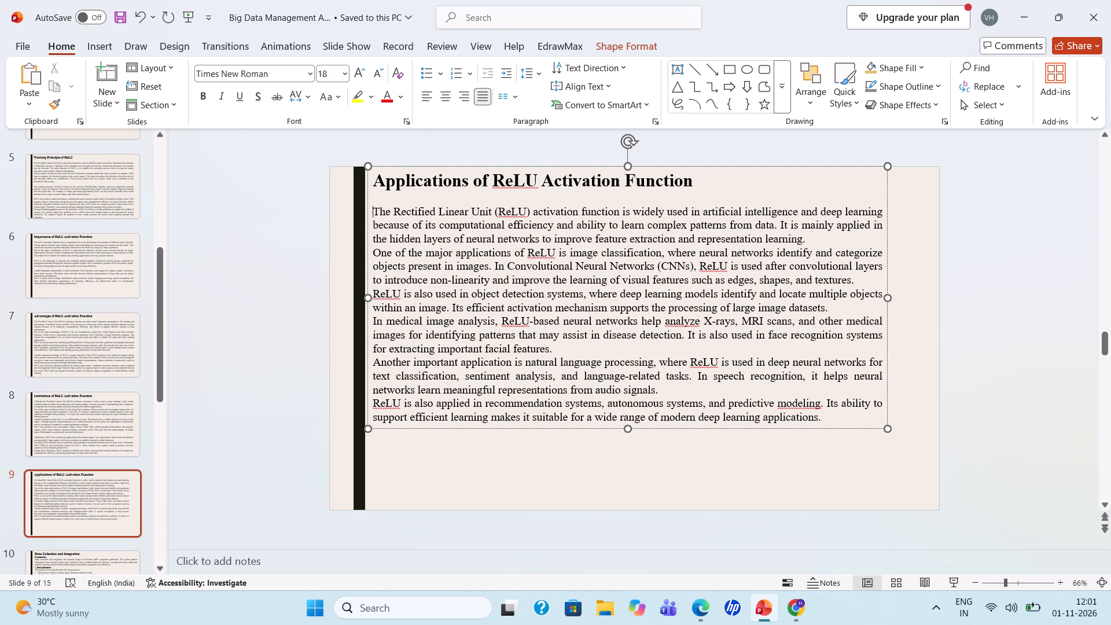
pyautogui.click(672, 351)
pyautogui.click(853, 309)
pyautogui.press('Return')
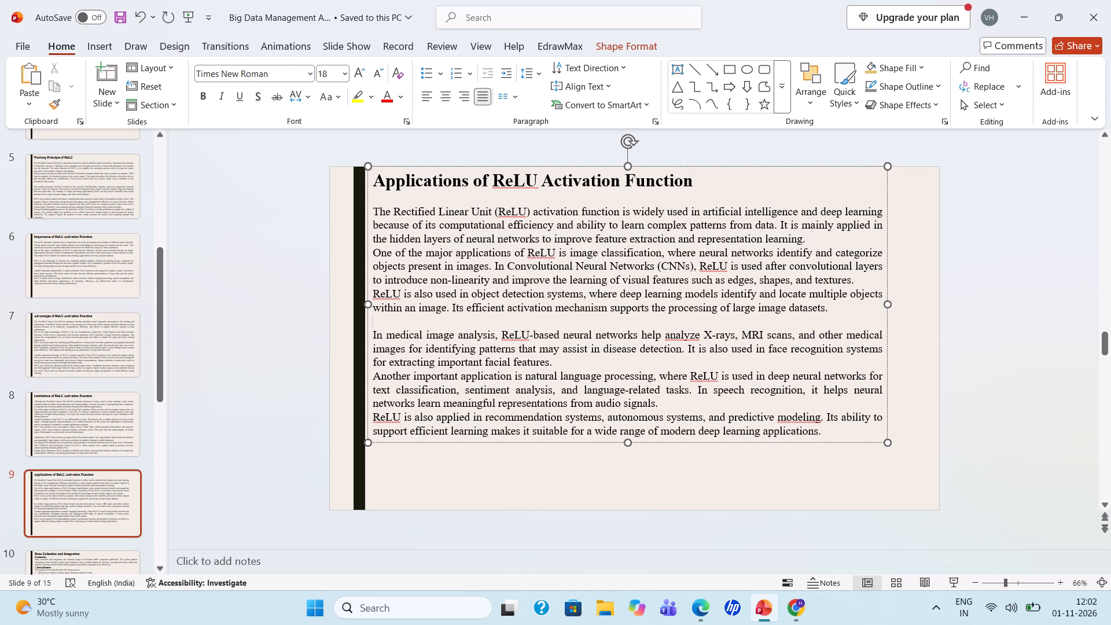
pyautogui.click(844, 402)
pyautogui.press('Return')
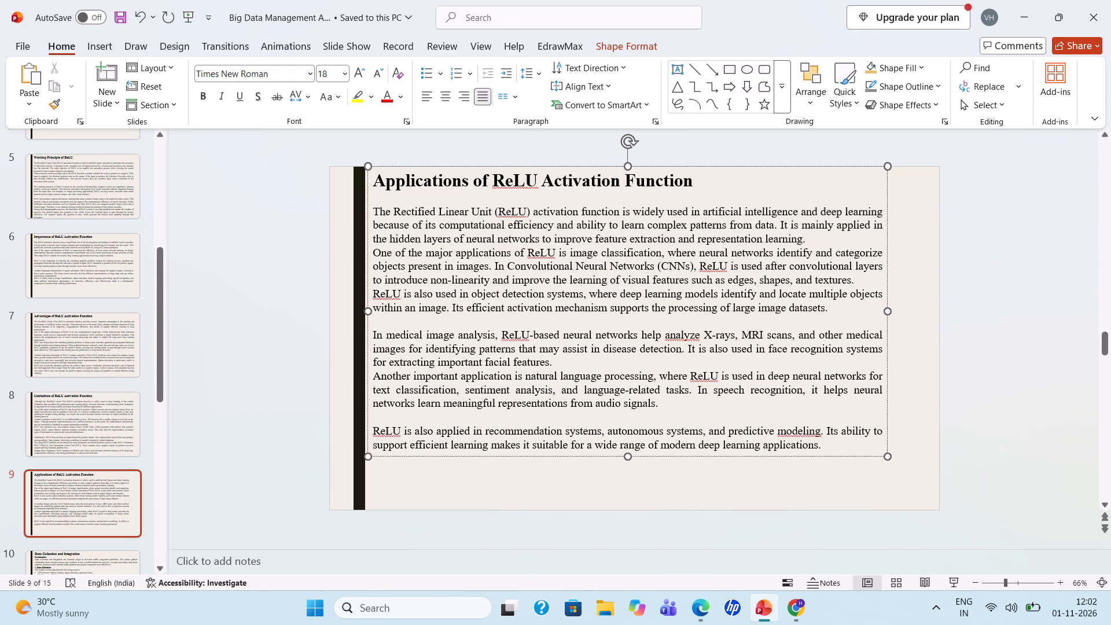
pyautogui.click(820, 565)
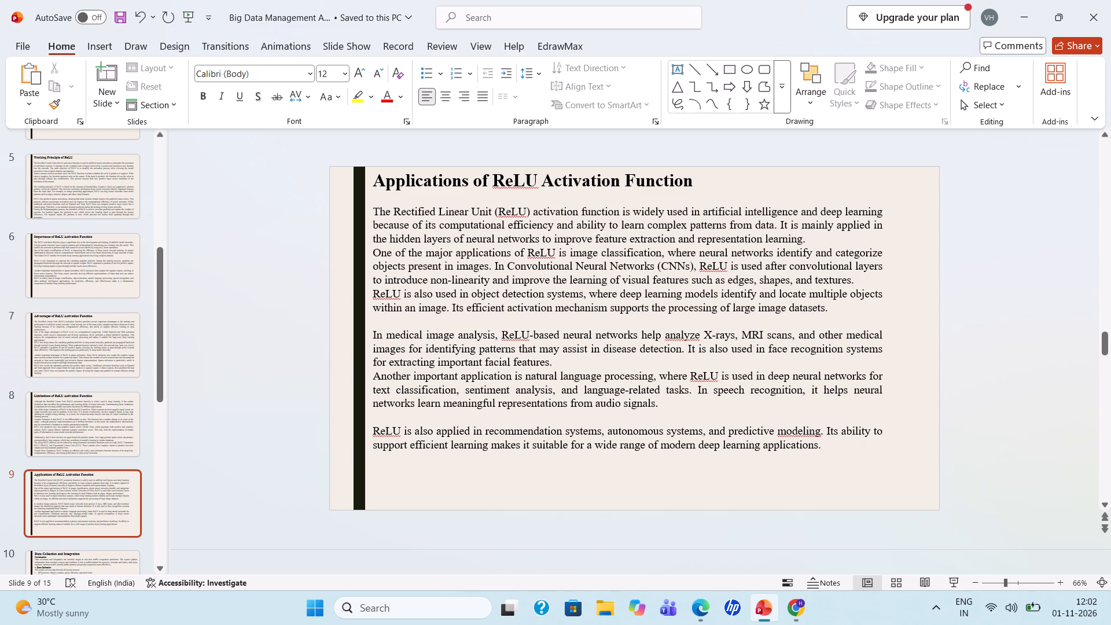
pyautogui.click(821, 233)
pyautogui.press('Return')
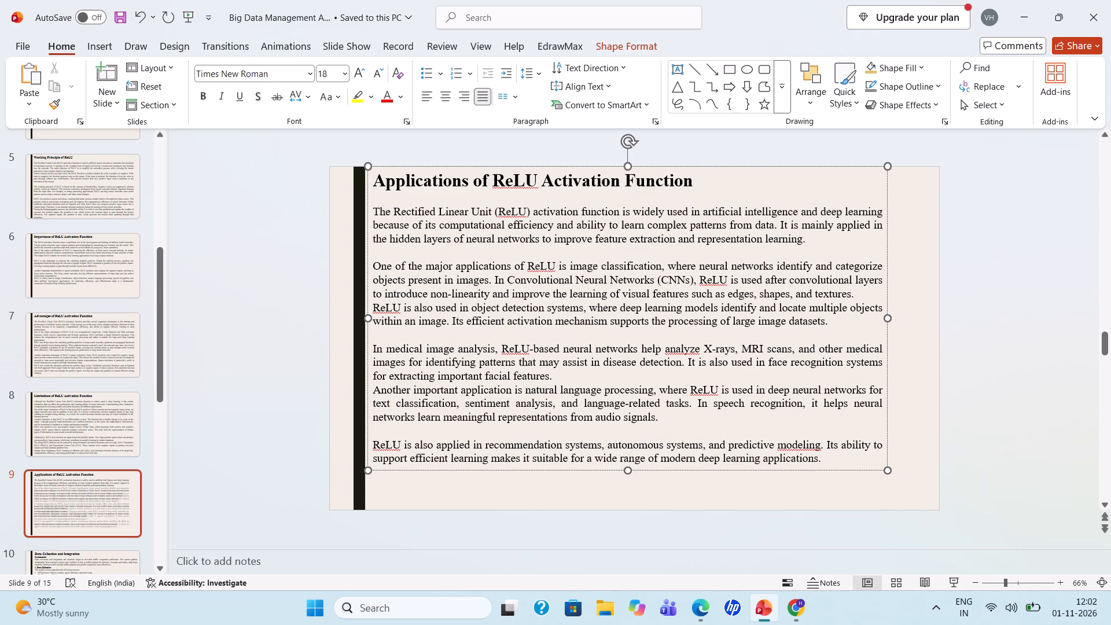
pyautogui.click(857, 533)
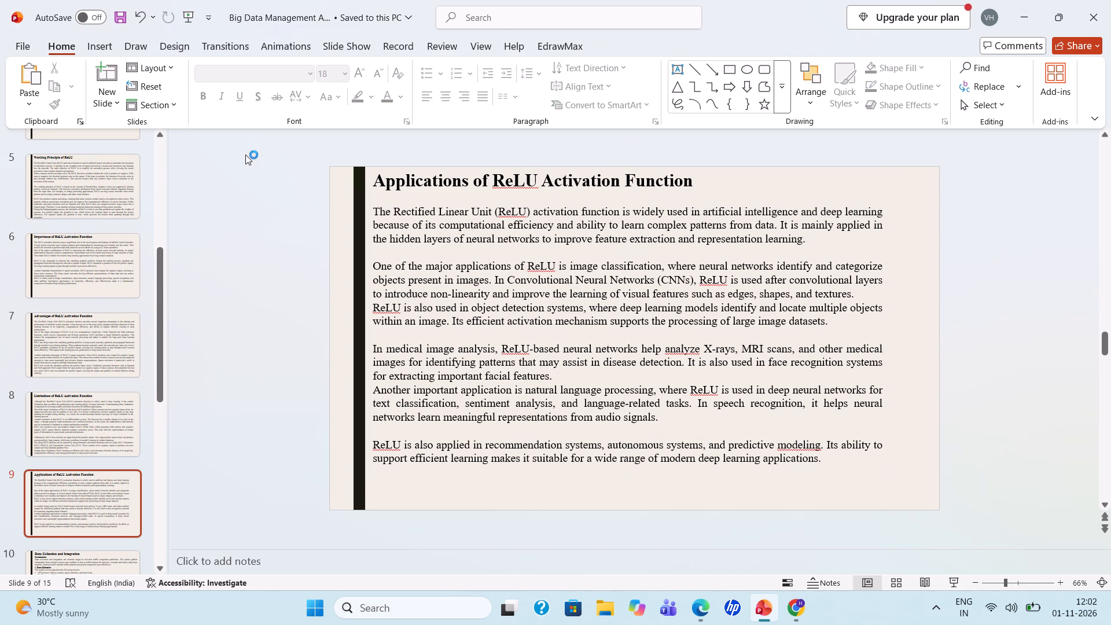
pyautogui.scroll(-1, 73, 466)
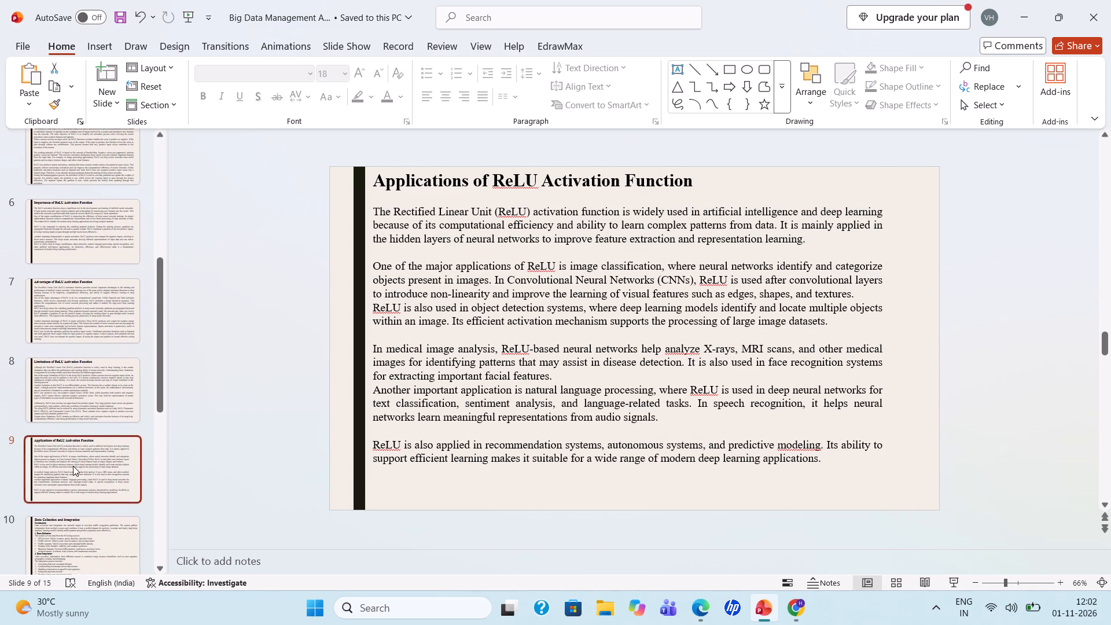
pyautogui.scroll(-1, 73, 466)
pyautogui.click(99, 512)
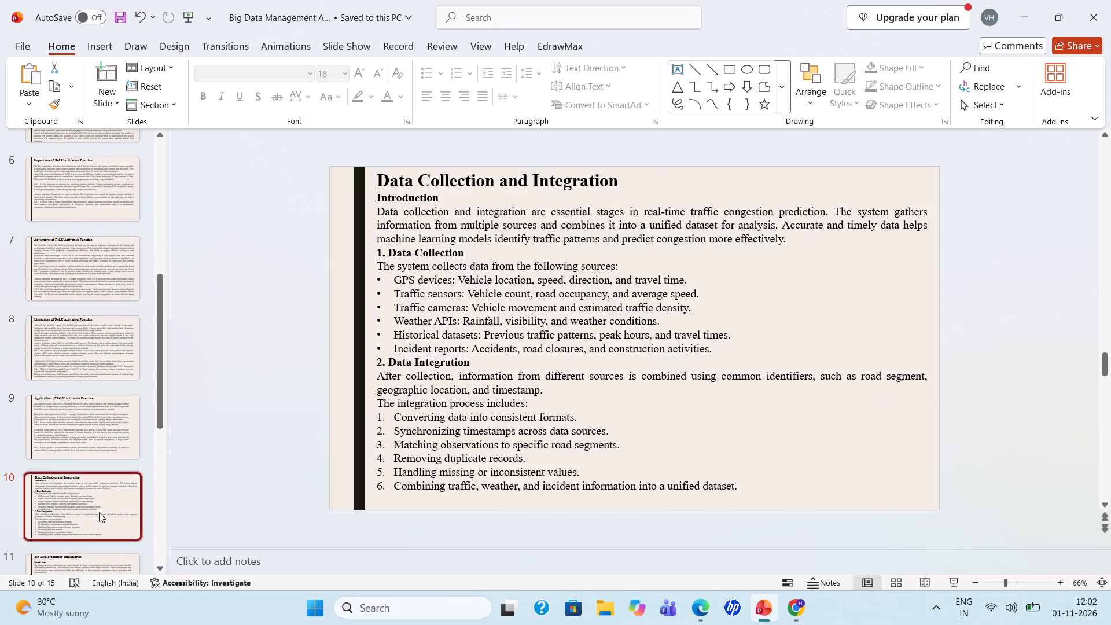
pyautogui.click(542, 411)
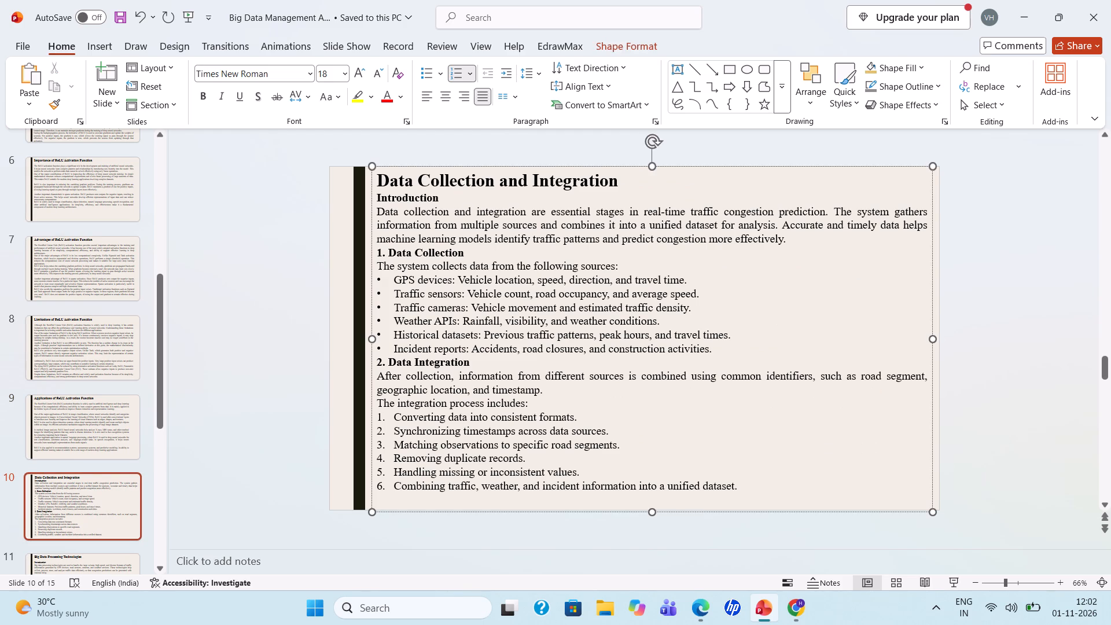
pyautogui.click(564, 169)
pyautogui.click(562, 167)
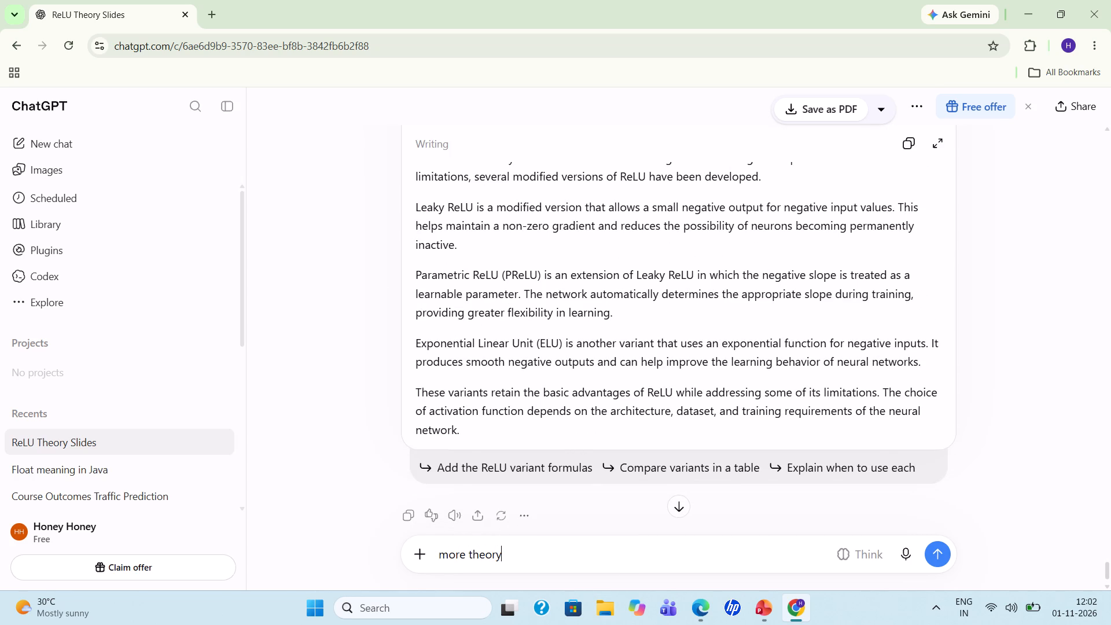
pyautogui.press('Return')
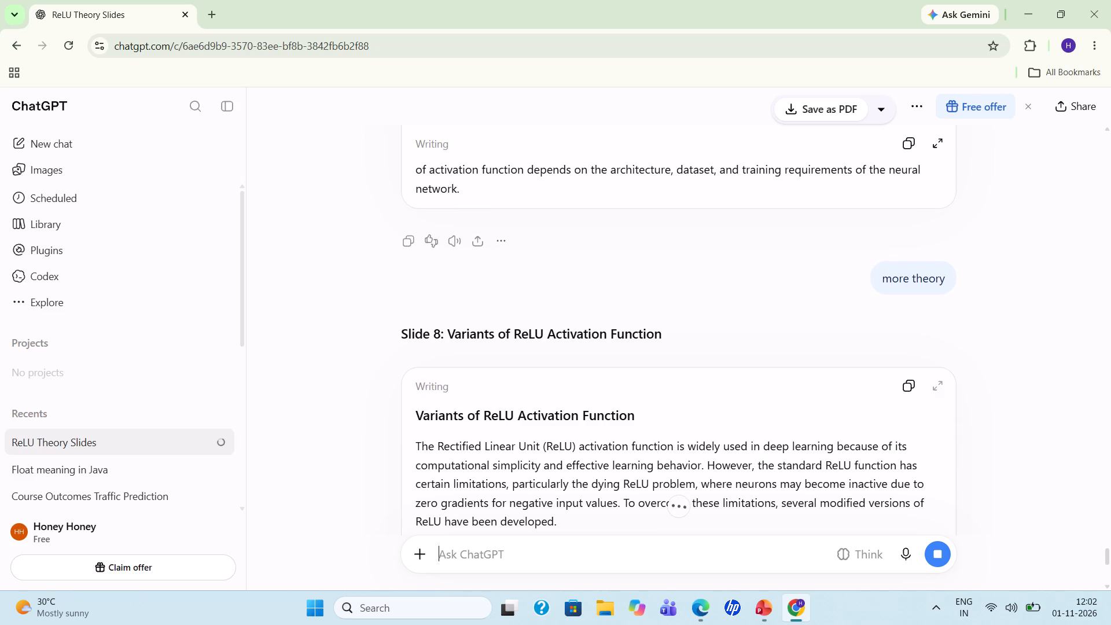
# Read through the expanded "Variants of ReLU Activation Function" reply and compare it with the shorter earlier version.
pyautogui.scroll(-4, 591, 415)
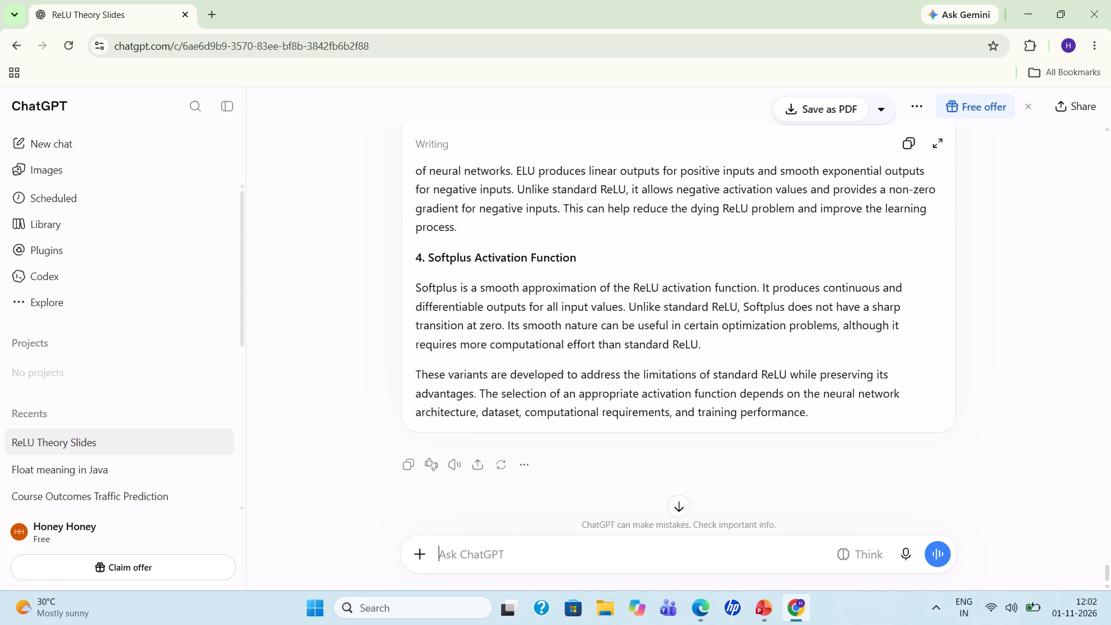
pyautogui.scroll(-1, 591, 415)
pyautogui.scroll(3, 591, 415)
pyautogui.scroll(-2, 591, 415)
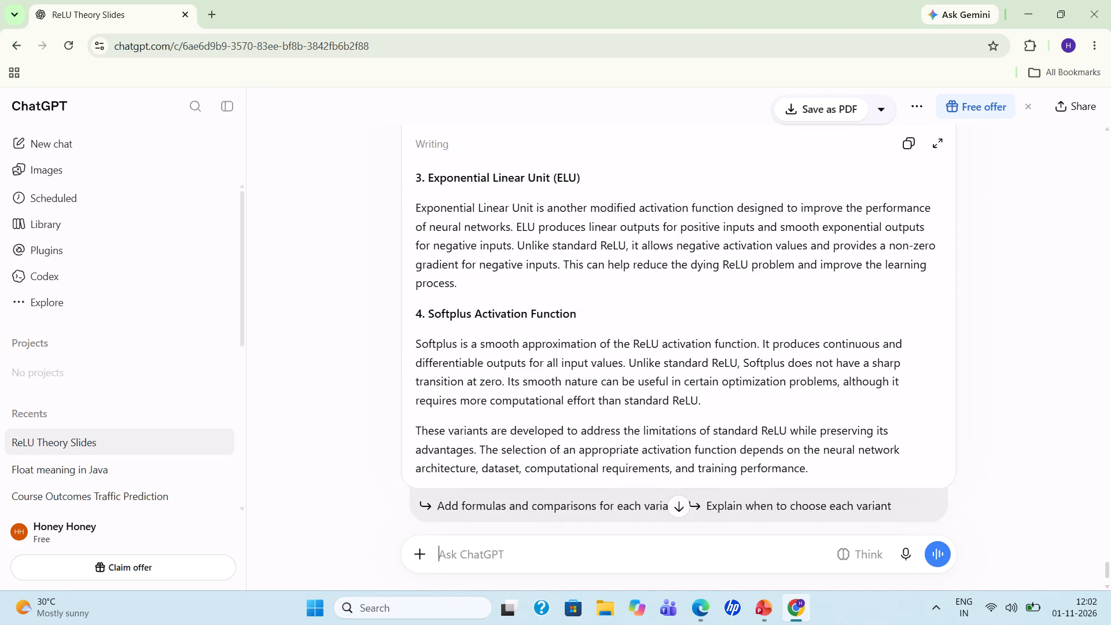
pyautogui.scroll(-1, 591, 415)
pyautogui.scroll(6, 591, 415)
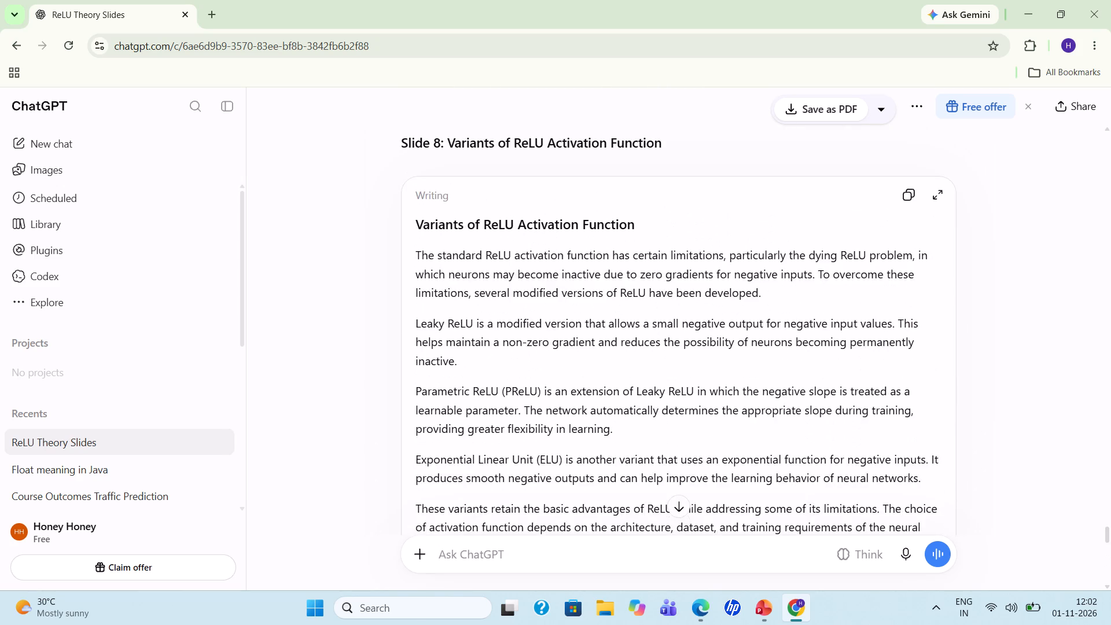
# Copy the expanded "Variants of ReLU Activation Function" reply and paste it onto the empty slide 10 in PowerPoint.
pyautogui.scroll(-4, 619, 347)
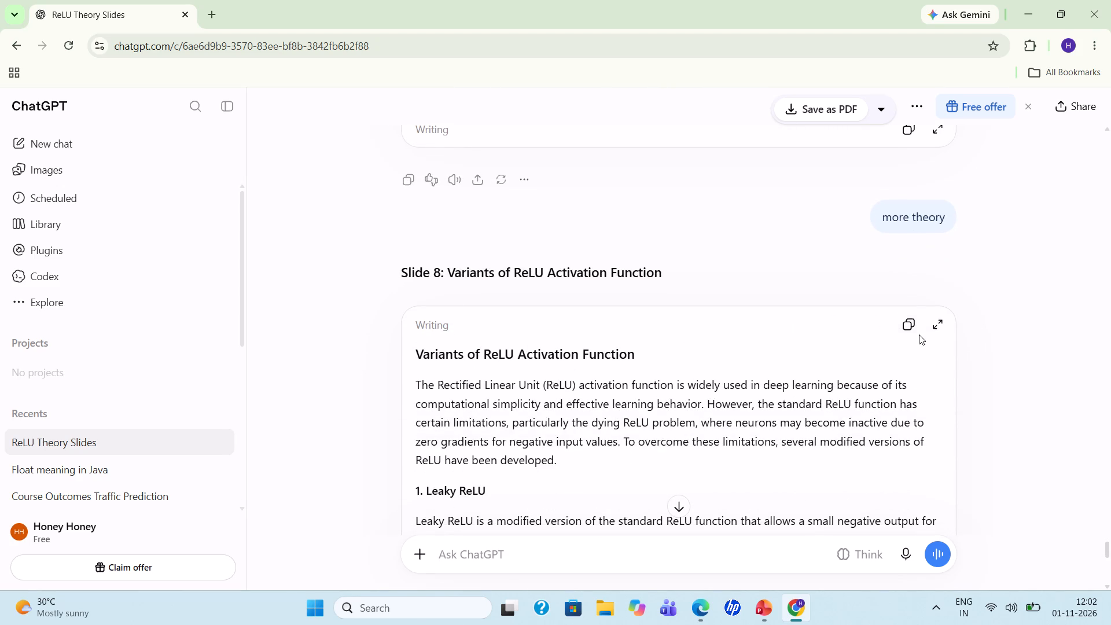
pyautogui.click(910, 328)
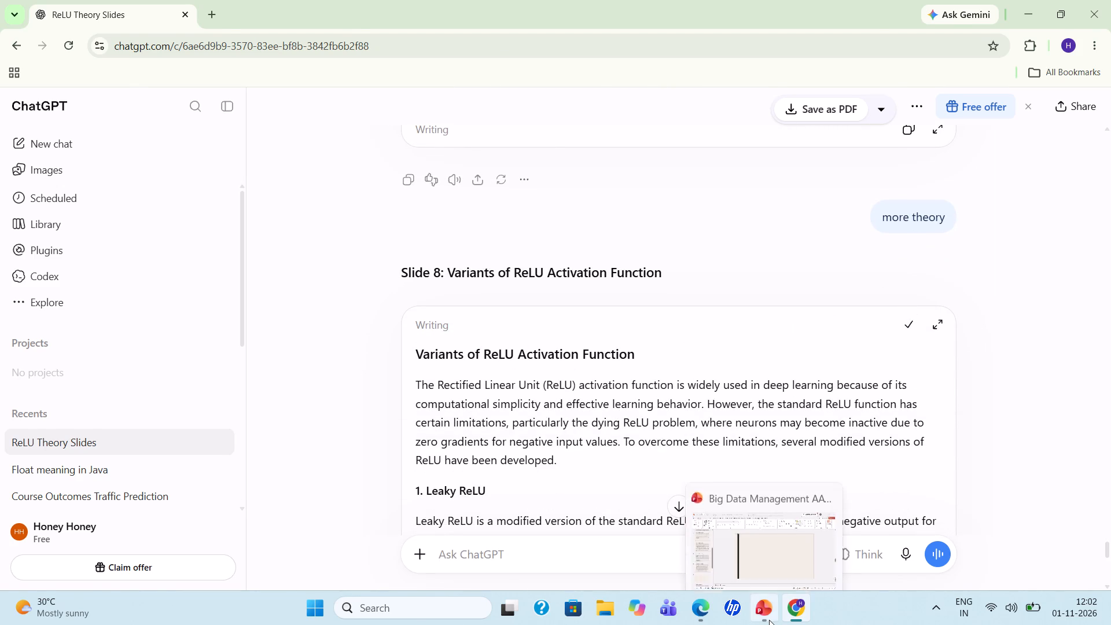
pyautogui.click(769, 620)
pyautogui.click(517, 401)
pyautogui.hotkey('ctrl', 'v')
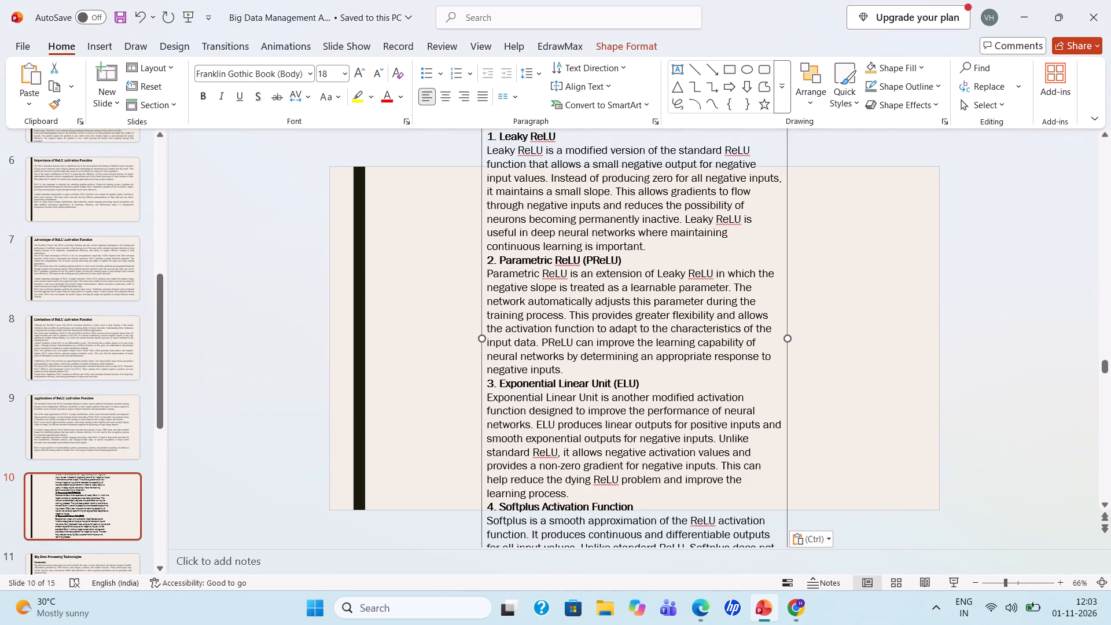
# Move the pasted text box to the top of slide 10 beside the dark strip and widen it to nearly the slide's far edge.
pyautogui.moveTo(483, 376); pyautogui.dragTo(379, 531)
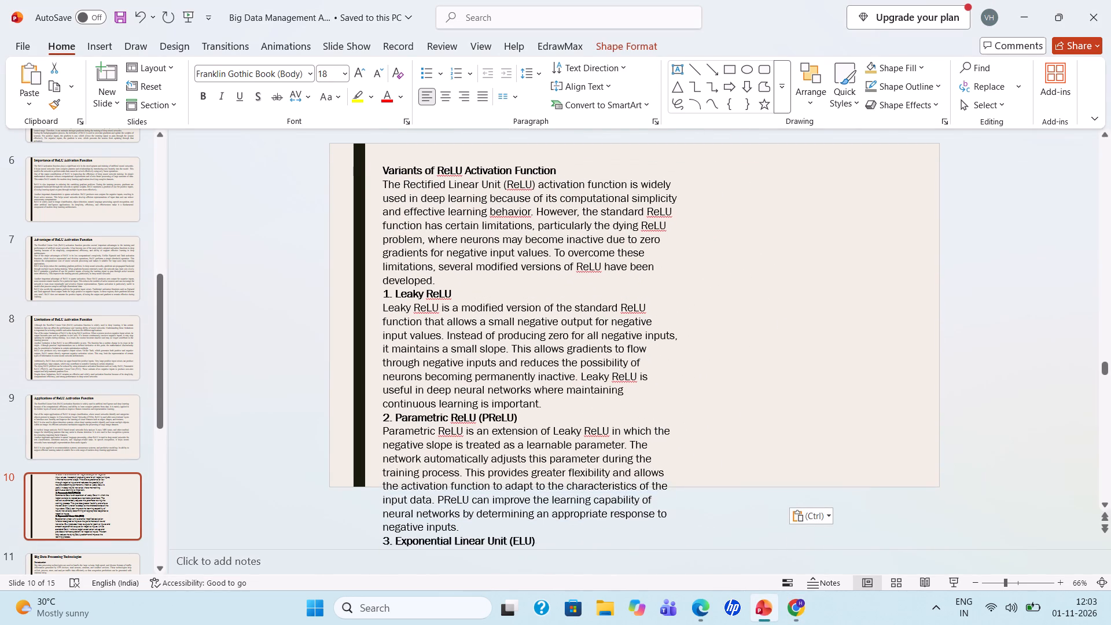
pyautogui.moveTo(379, 531); pyautogui.dragTo(371, 518)
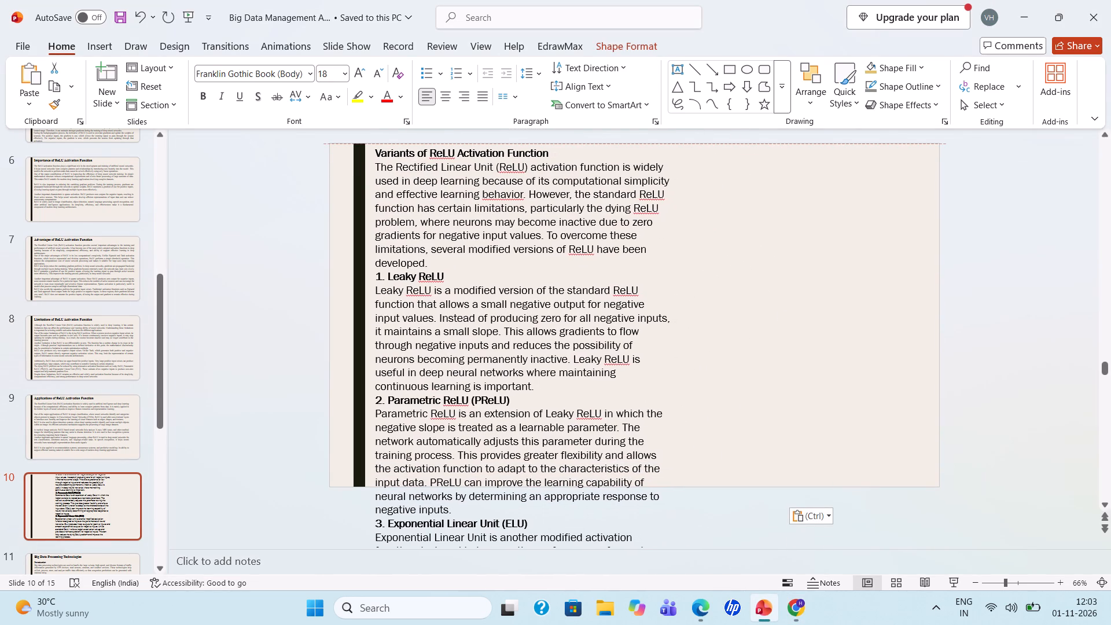
pyautogui.moveTo(371, 518); pyautogui.dragTo(371, 518)
pyautogui.moveTo(675, 478); pyautogui.dragTo(929, 444)
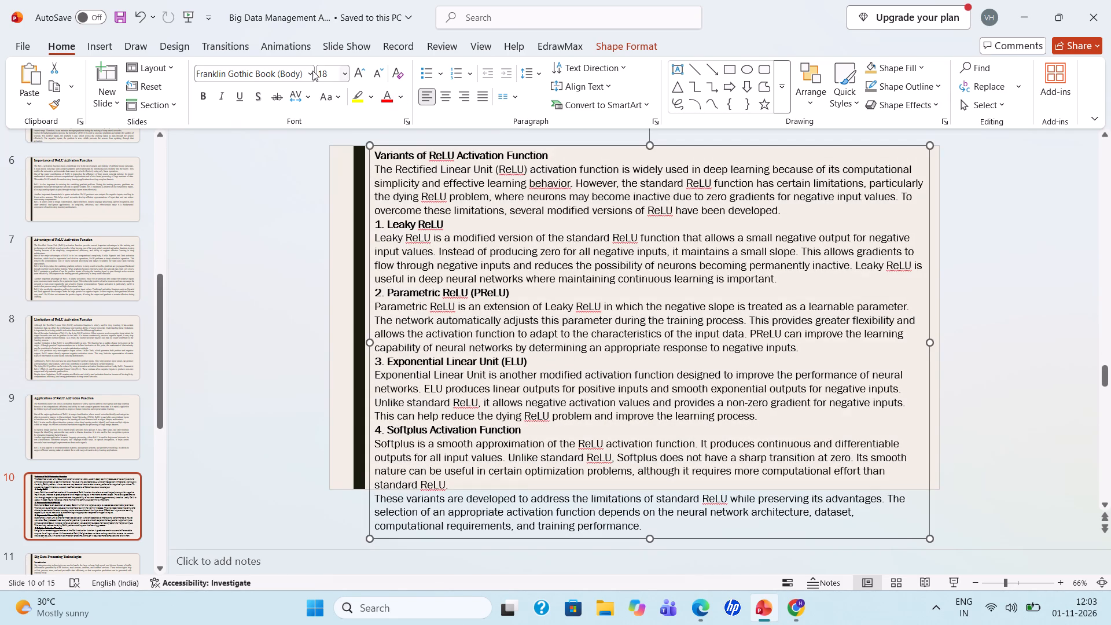
# Set the slide 10 text box to Times New Roman and justify its paragraphs.
pyautogui.click(312, 71)
pyautogui.click(317, 173)
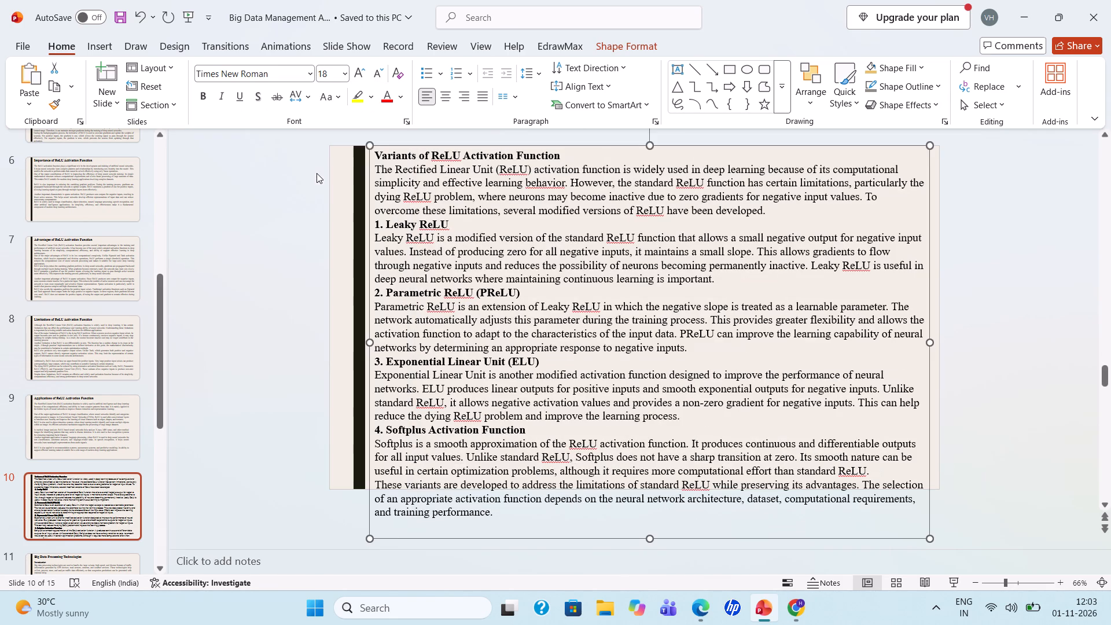
pyautogui.click(480, 100)
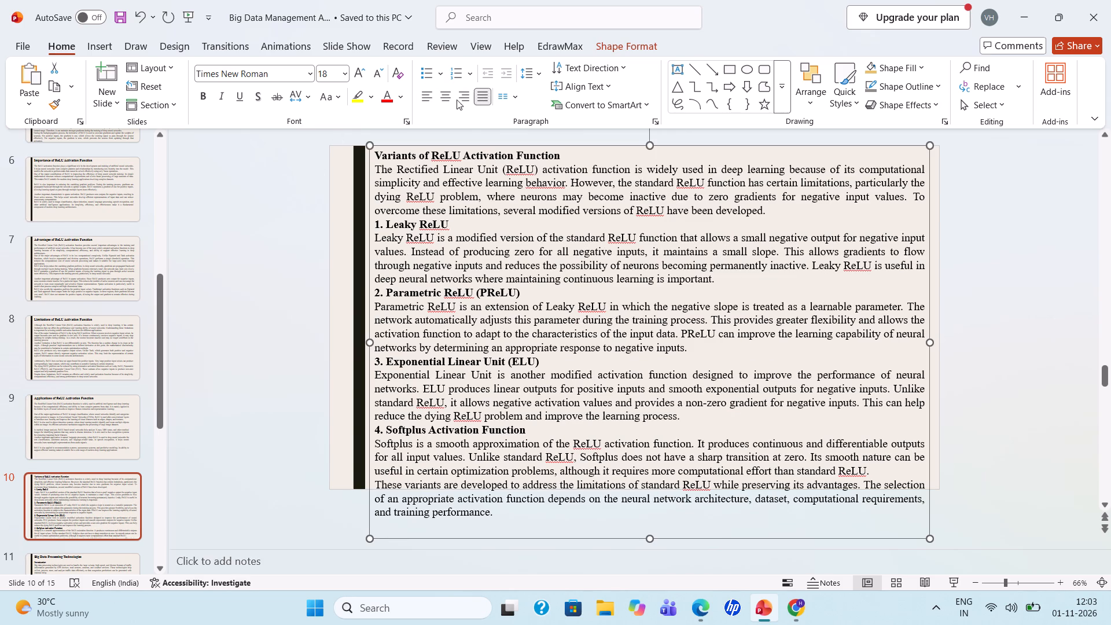
# Set the "Variants of ReLU Activation Function" heading to 28 pt and insert a blank line below it.
pyautogui.moveTo(604, 154); pyautogui.dragTo(450, 154)
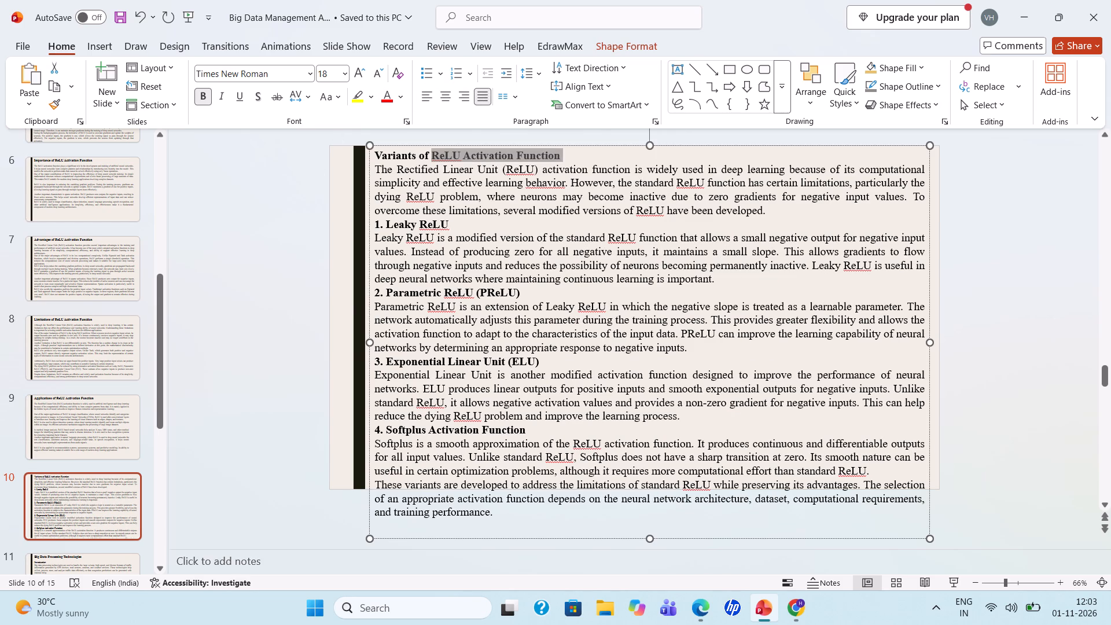
pyautogui.moveTo(450, 154); pyautogui.dragTo(381, 158)
pyautogui.click(343, 70)
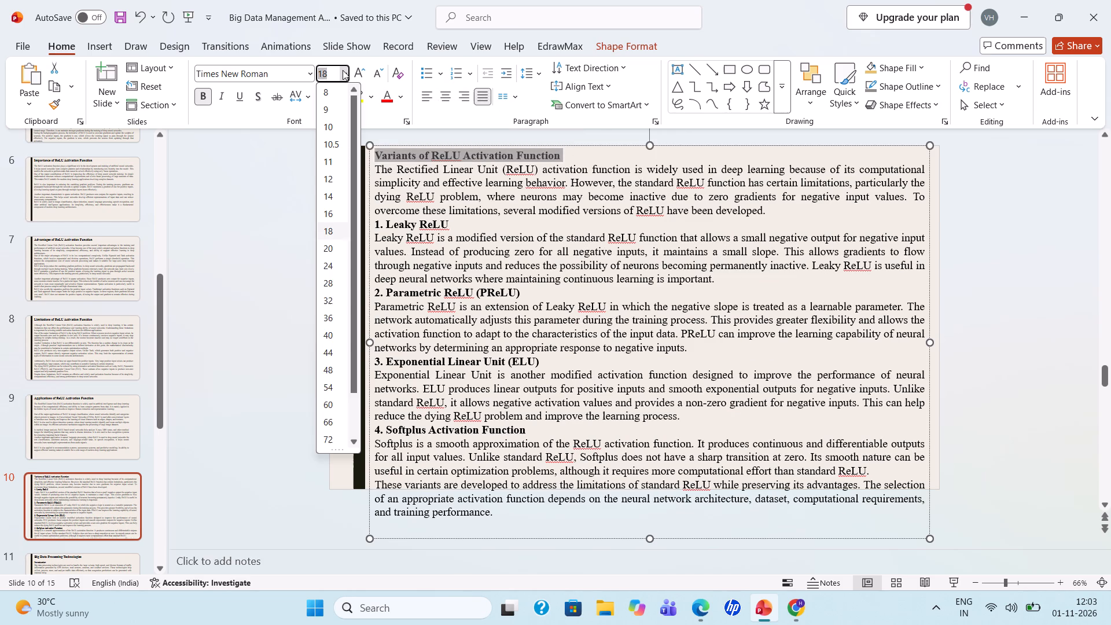
pyautogui.click(336, 282)
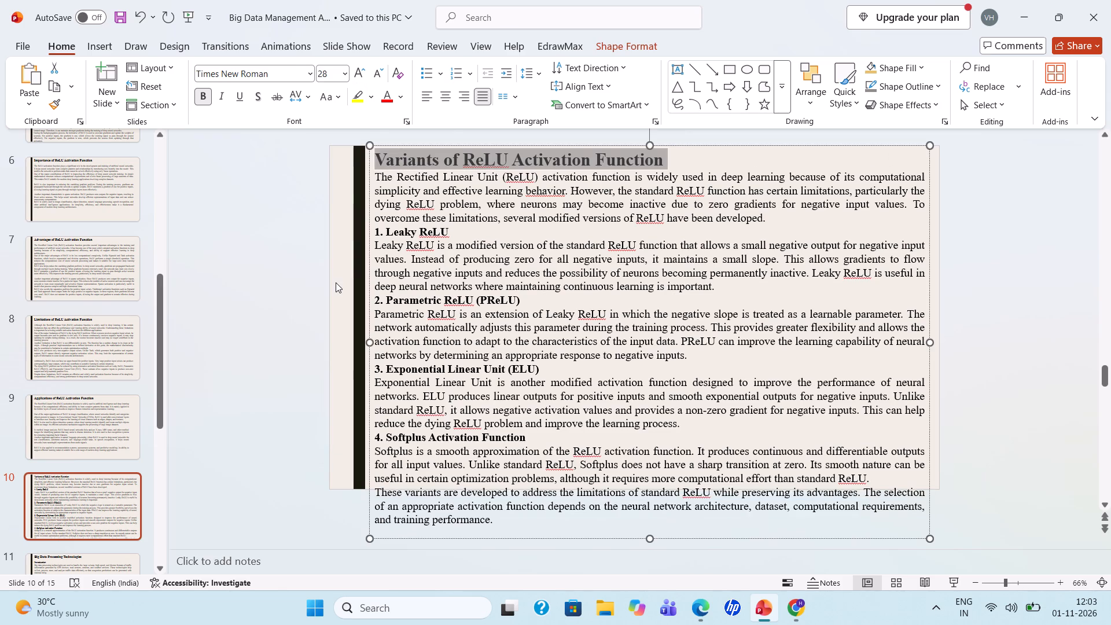
pyautogui.click(376, 177)
pyautogui.press('Return')
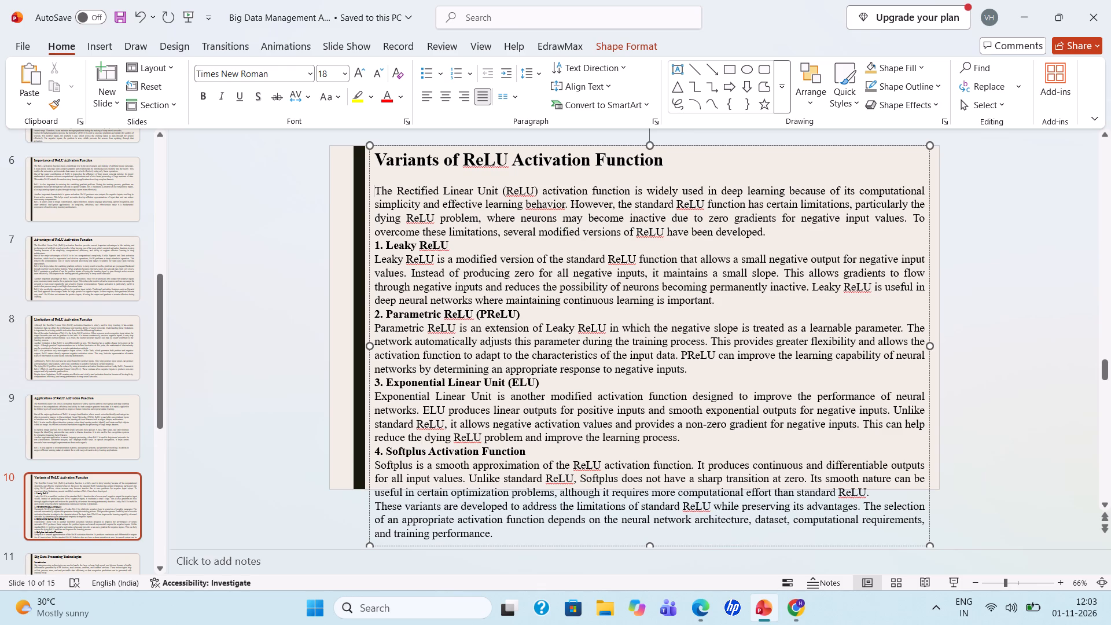
# Delete the slide 10 text from "Its smooth nature can be useful" through the end of the closing paragraph.
pyautogui.moveTo(811, 481); pyautogui.dragTo(837, 521)
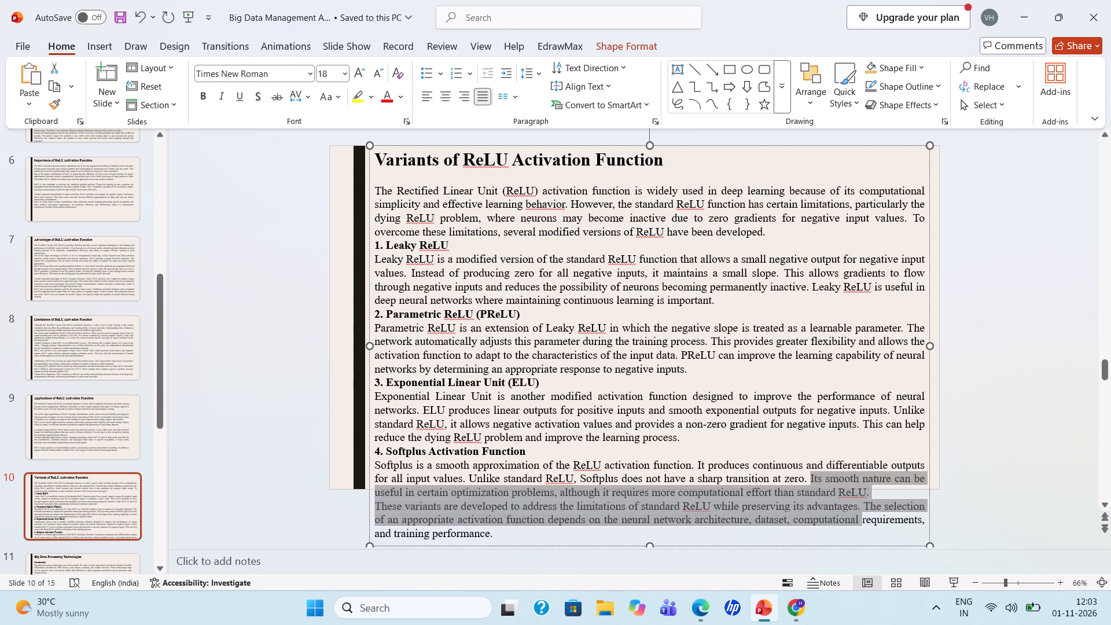
pyautogui.moveTo(837, 521); pyautogui.dragTo(847, 531)
pyautogui.press('BackSpace')
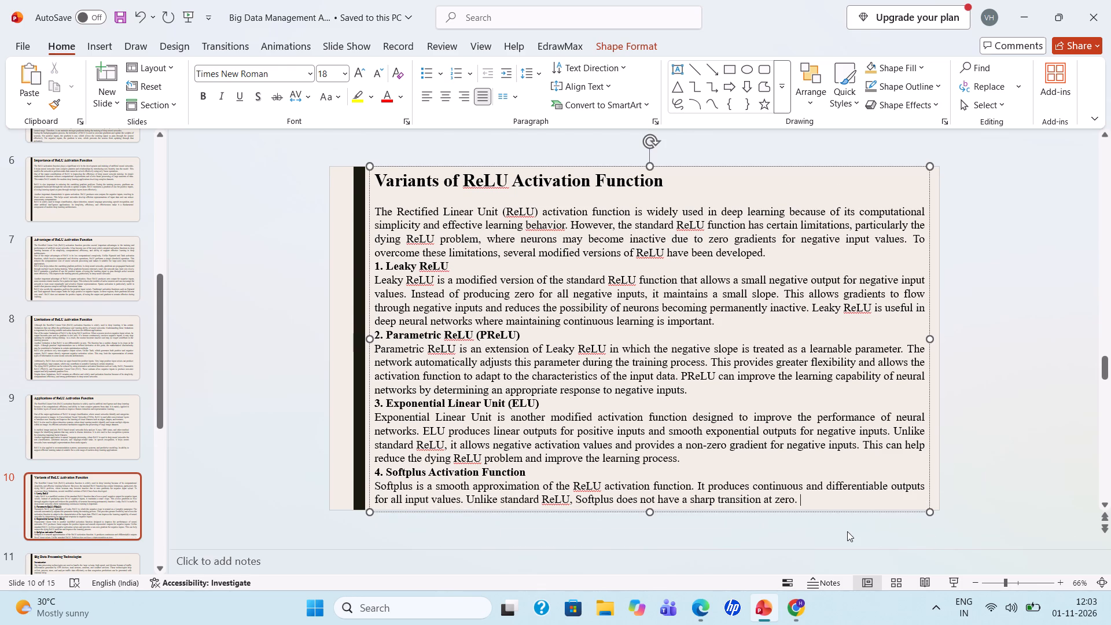
pyautogui.click(1043, 531)
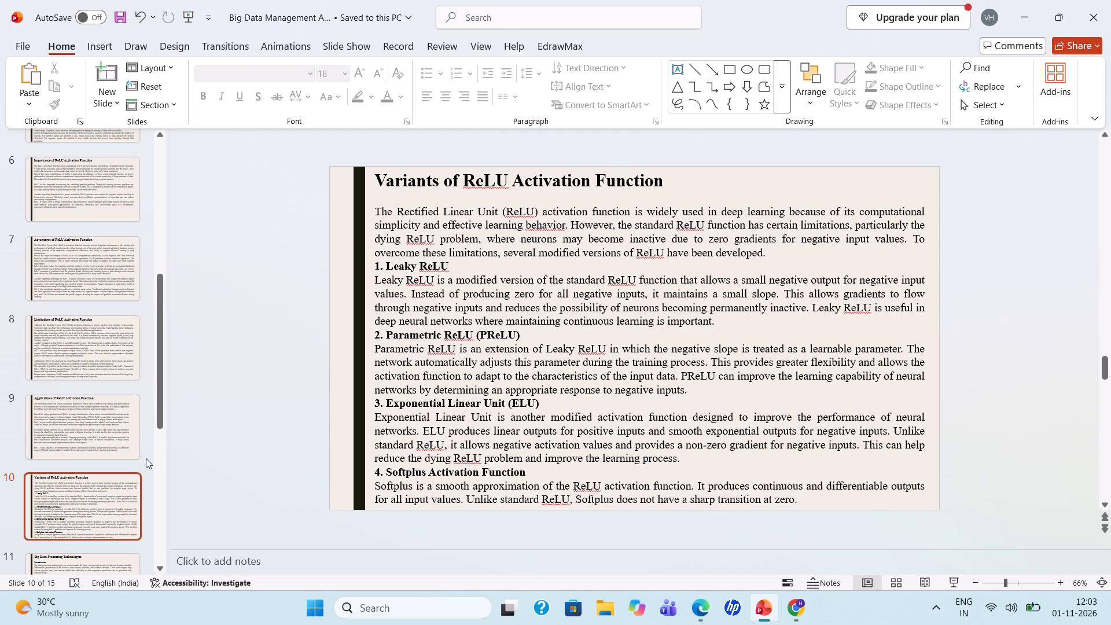
# Delete the "Big Data Processing Technologies" text box from slide 11.
pyautogui.scroll(-2, 146, 458)
pyautogui.click(54, 284)
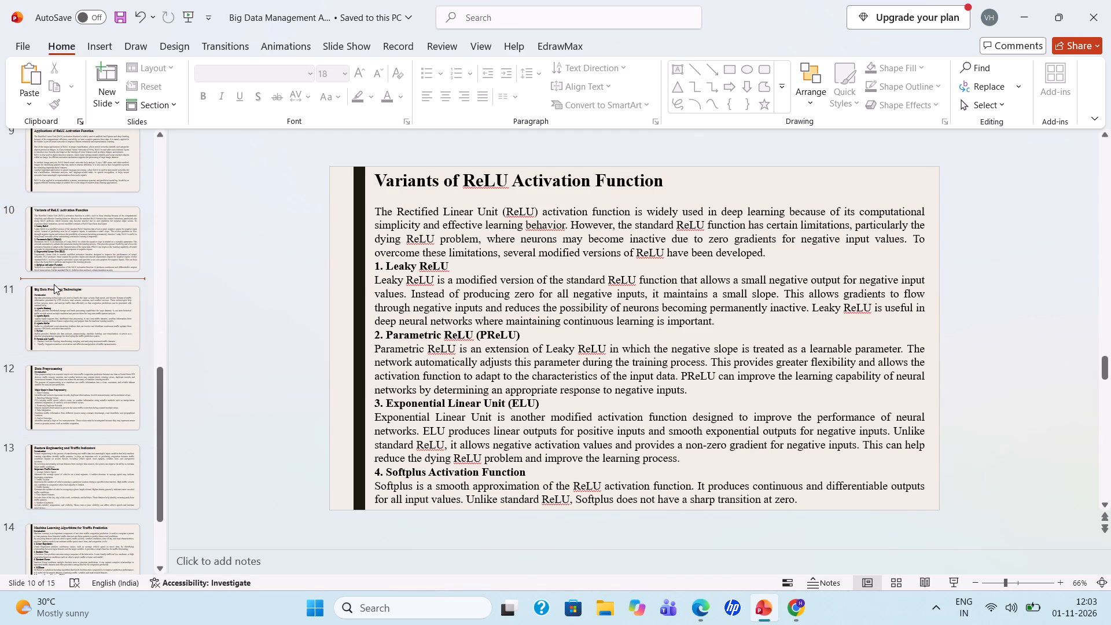
pyautogui.click(62, 297)
pyautogui.click(526, 344)
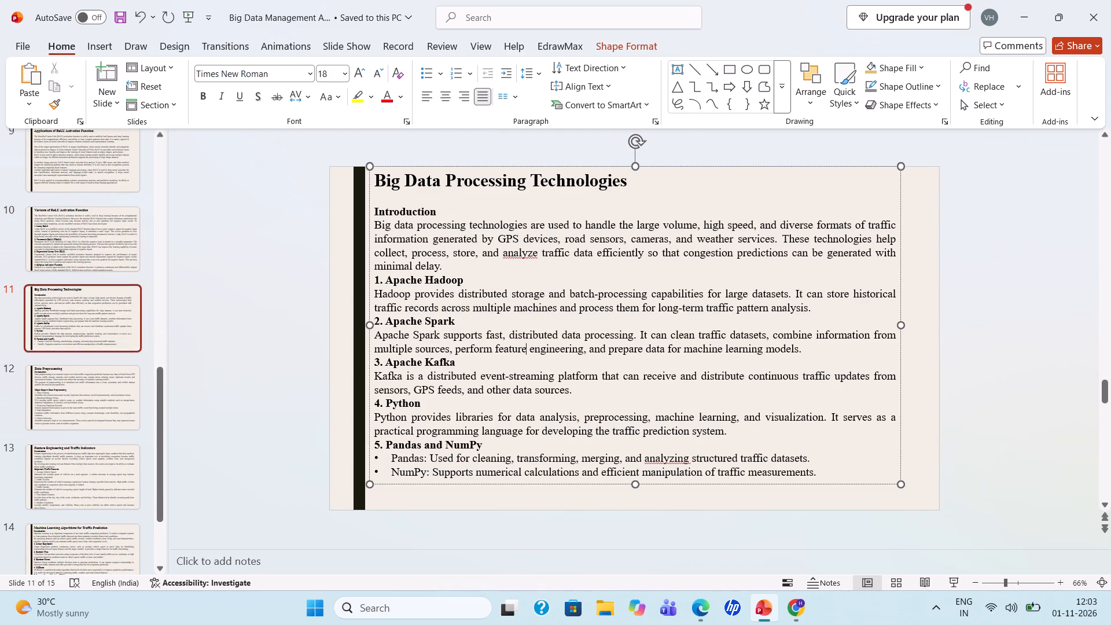
pyautogui.click(525, 168)
pyautogui.press('BackSpace')
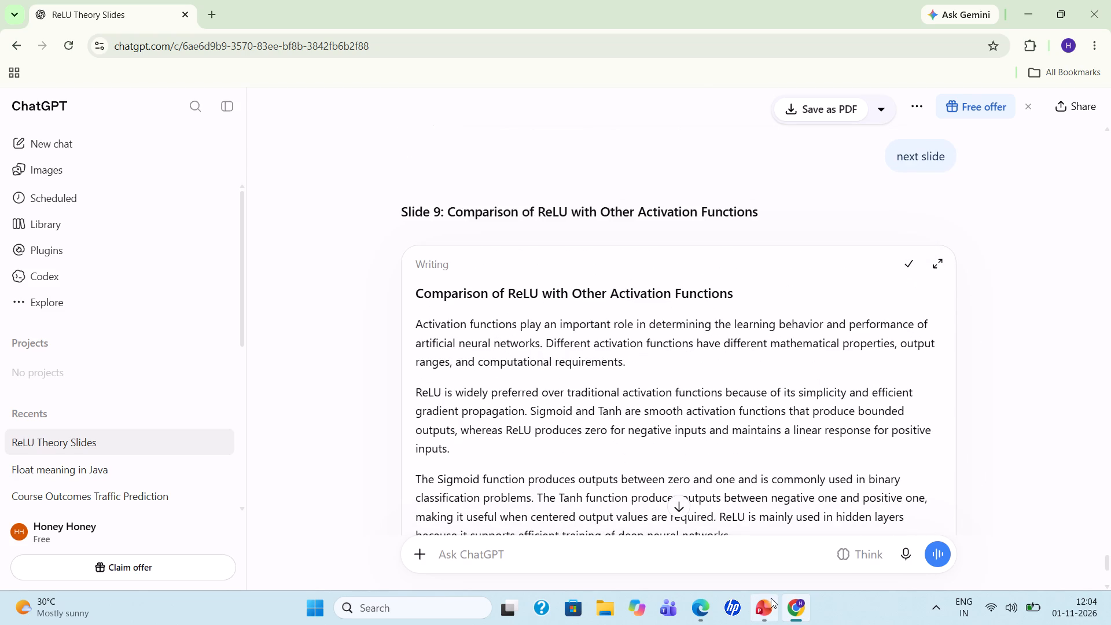
pyautogui.click(770, 598)
pyautogui.click(525, 396)
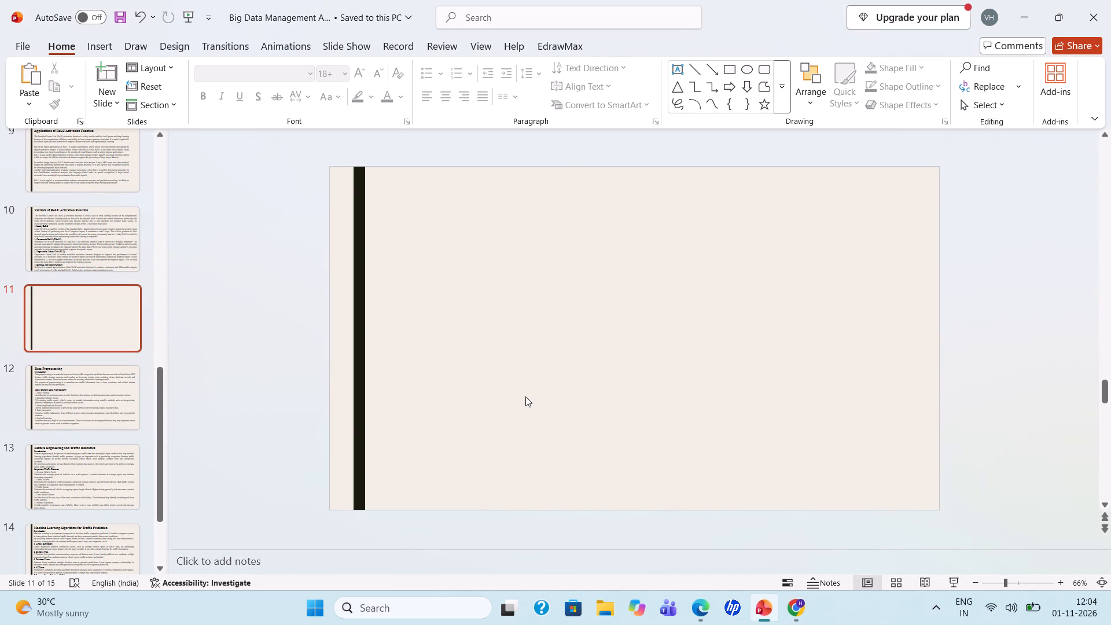
pyautogui.hotkey('ctrl', 'v')
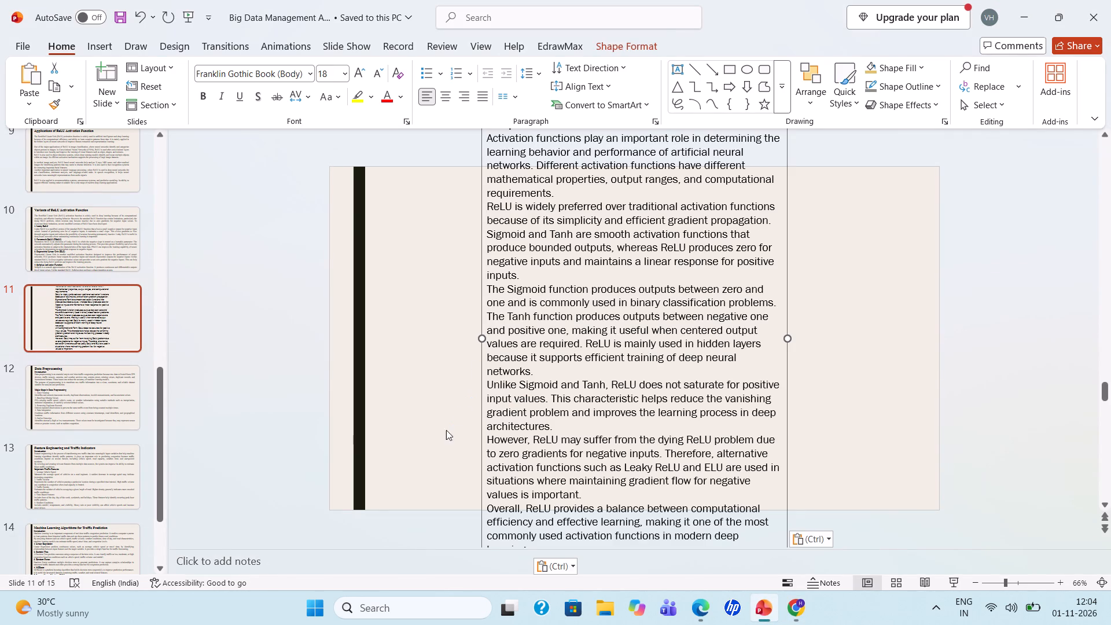
# Move the pasted text box to the top of slide 11 beside the dark strip and widen it across most of the slide.
pyautogui.moveTo(479, 388); pyautogui.dragTo(354, 436)
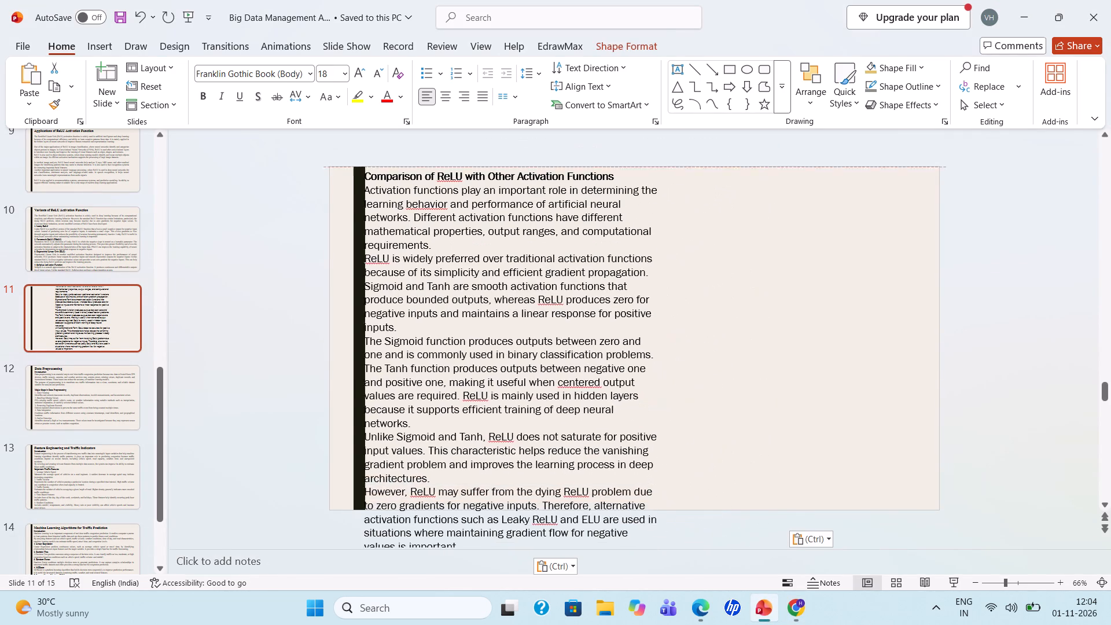
pyautogui.moveTo(354, 436); pyautogui.dragTo(364, 440)
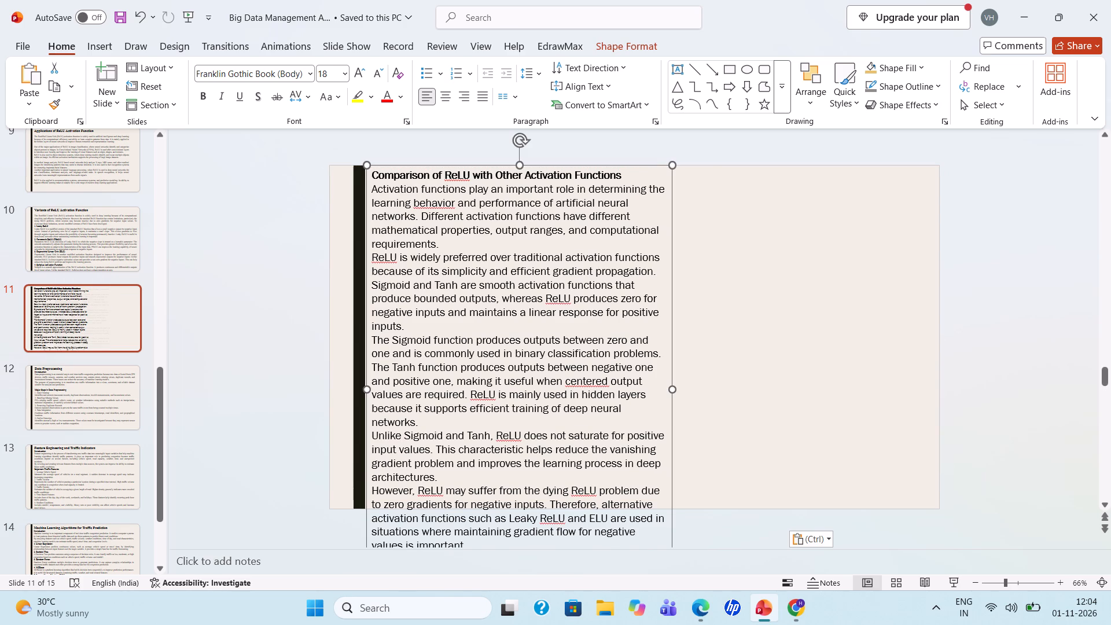
pyautogui.moveTo(669, 392); pyautogui.dragTo(822, 391)
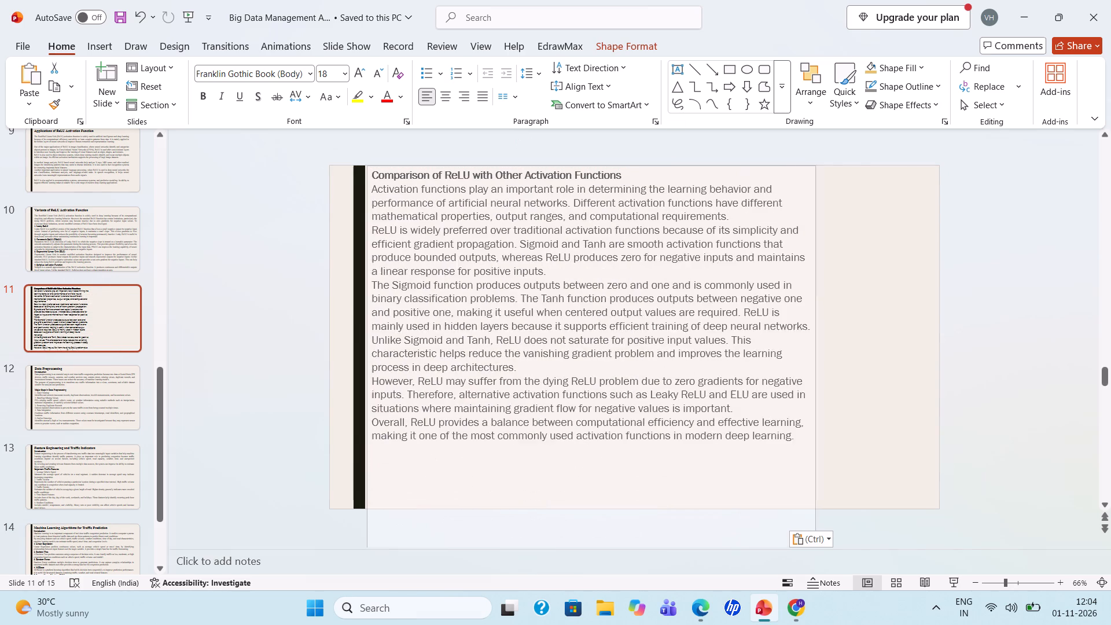
pyautogui.moveTo(822, 391); pyautogui.dragTo(861, 395)
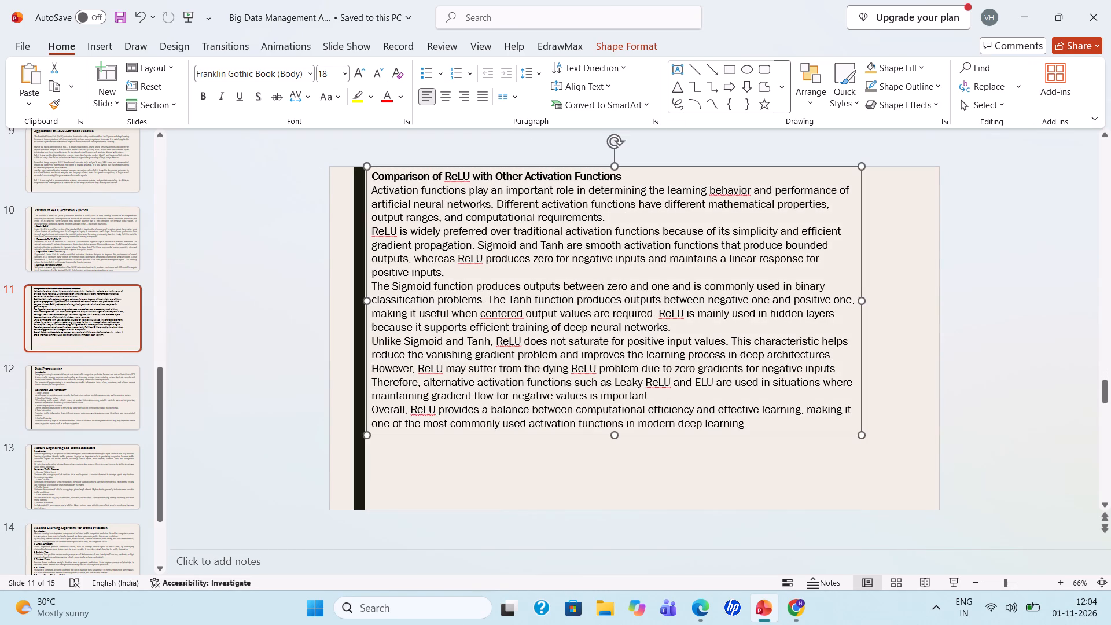
# Justify the slide 11 text box and set its font to Times New Roman.
pyautogui.click(484, 99)
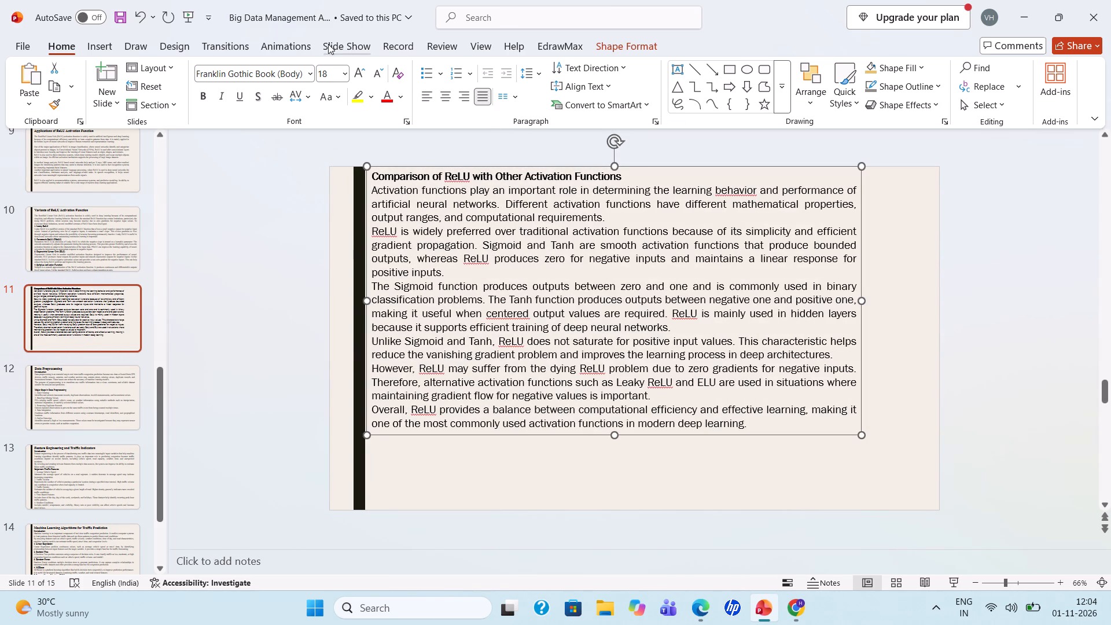
pyautogui.click(307, 65)
pyautogui.click(314, 170)
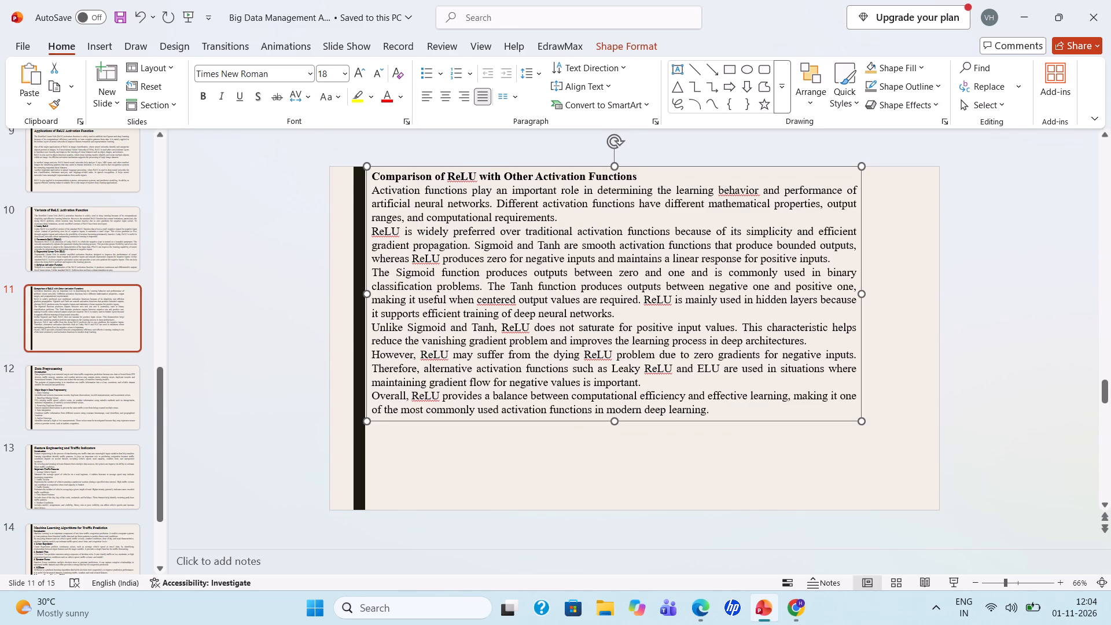
# Set the heading "Comparison of ReLU with Other Activation Functions" on slide 11 to font size 28.
pyautogui.moveTo(642, 177); pyautogui.dragTo(381, 179)
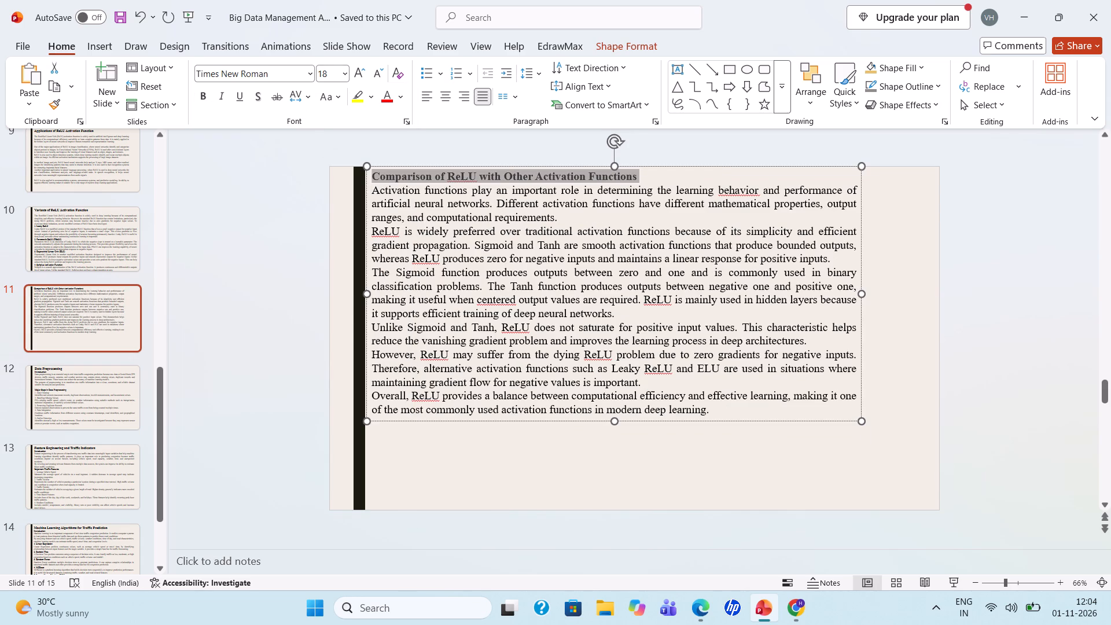
pyautogui.moveTo(381, 179); pyautogui.dragTo(380, 179)
pyautogui.click(341, 72)
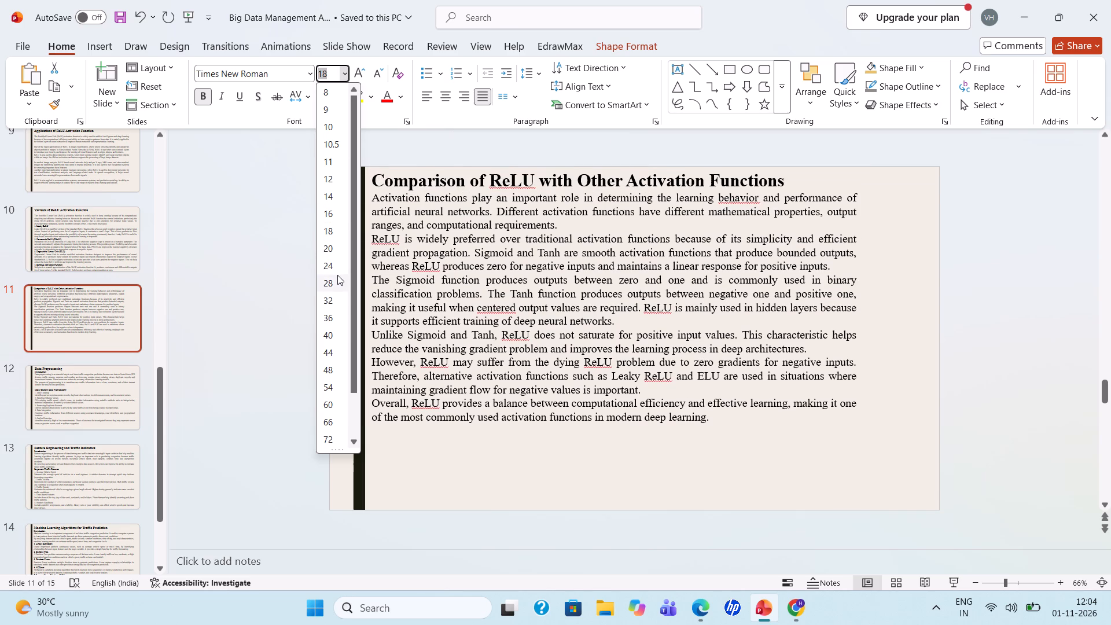
pyautogui.click(337, 275)
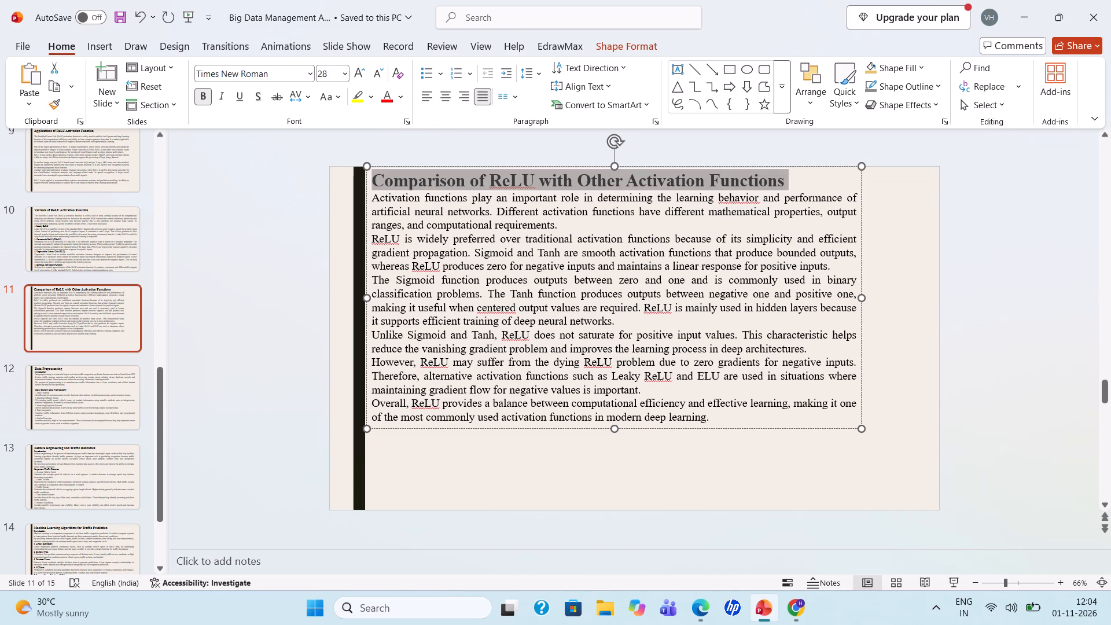
# Insert blank lines on slide 11 below the heading, before the Sigmoid paragraph and before the "Overall" paragraph.
pyautogui.click(374, 197)
pyautogui.press('Return')
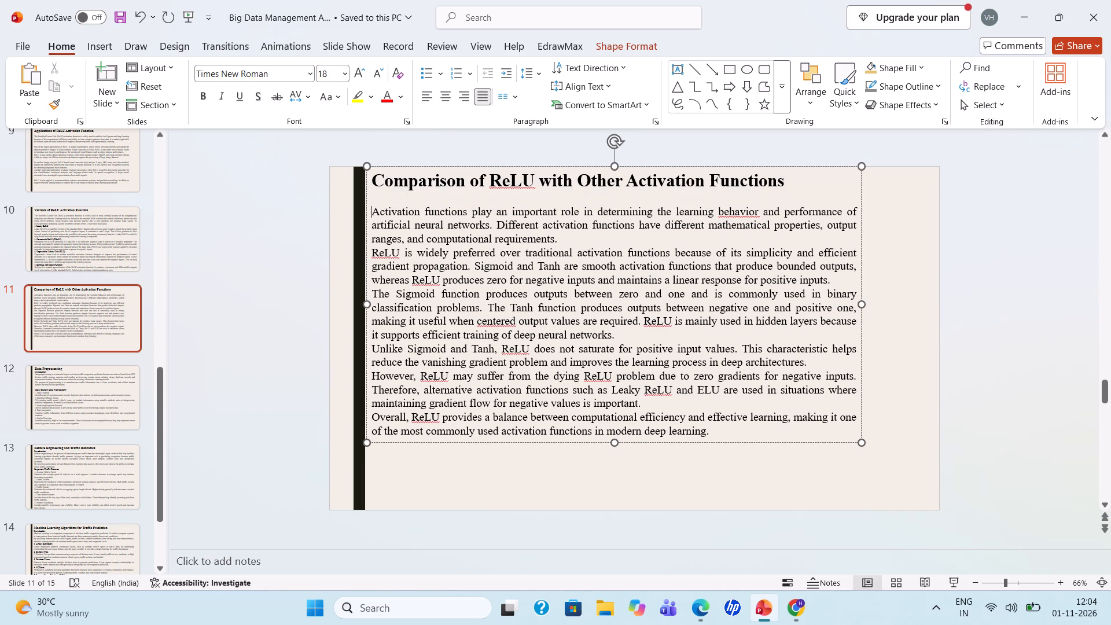
pyautogui.click(833, 280)
pyautogui.press('Return')
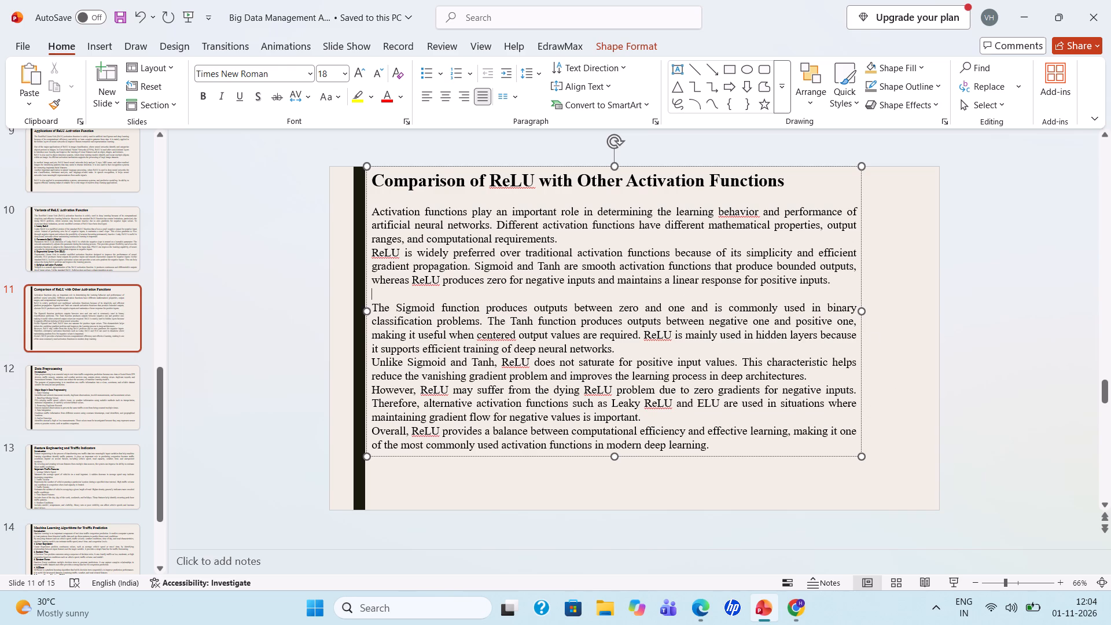
pyautogui.click(652, 420)
pyautogui.press('Return')
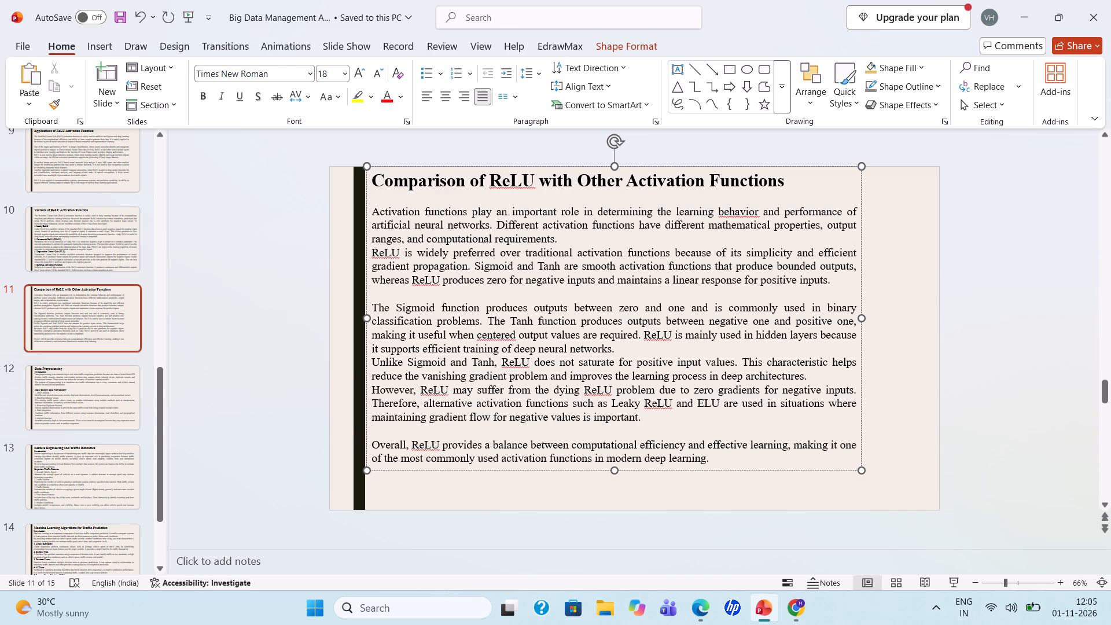
# Widen the slide 11 text box so it reaches almost to the slide's right edge.
pyautogui.moveTo(863, 322); pyautogui.dragTo(907, 340)
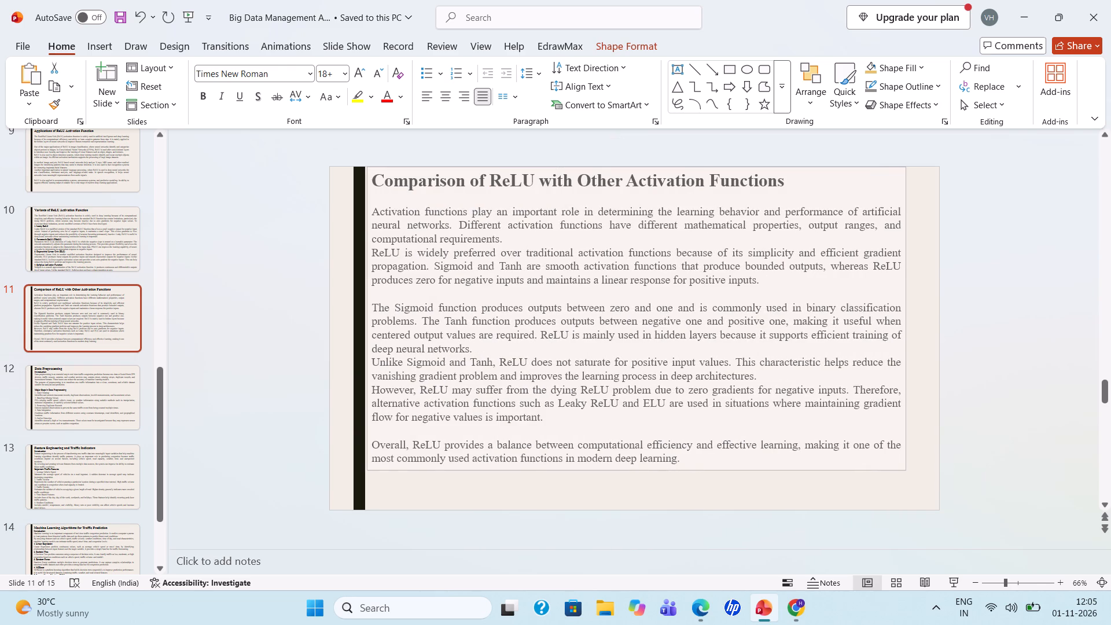
pyautogui.moveTo(907, 340); pyautogui.dragTo(935, 350)
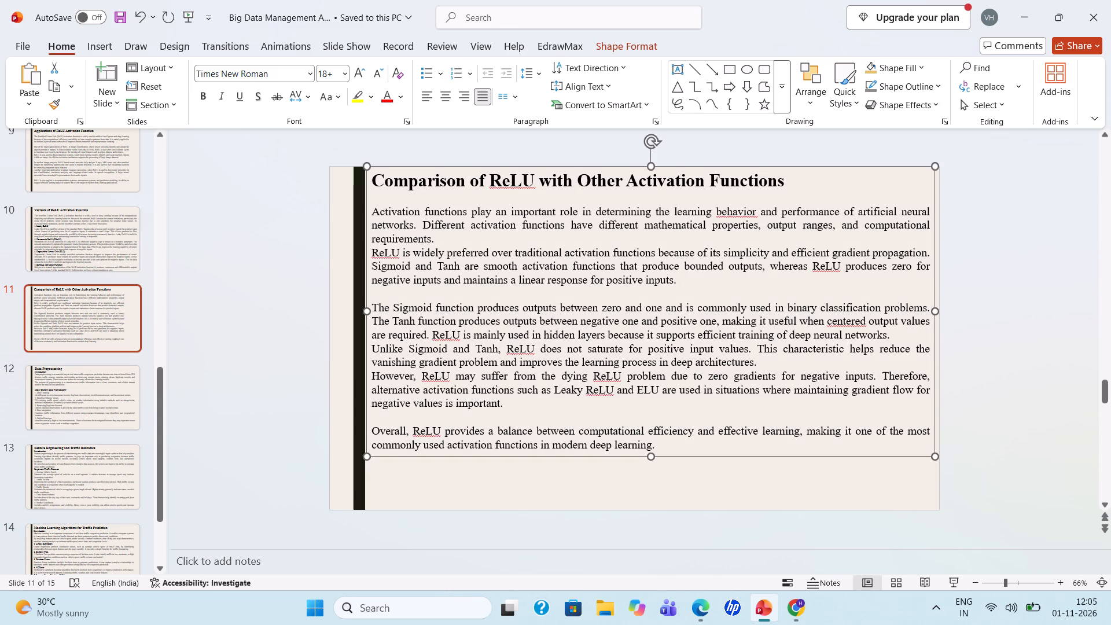
pyautogui.click(889, 443)
pyautogui.click(957, 477)
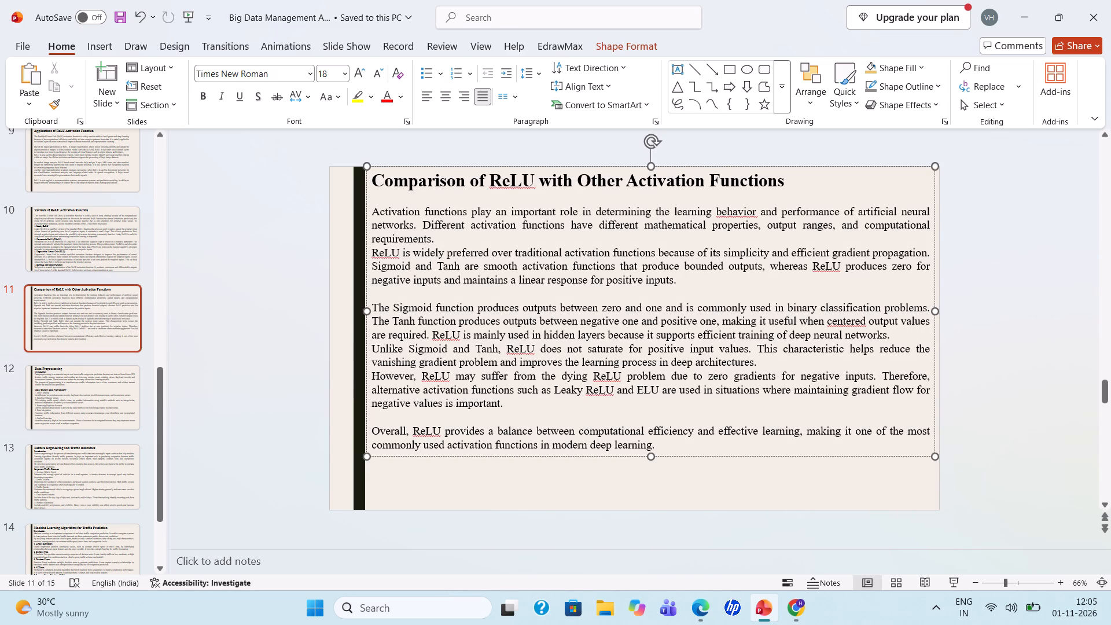
# Delete the "Data Preprocessing" text box from slide 12.
pyautogui.click(111, 391)
pyautogui.click(512, 385)
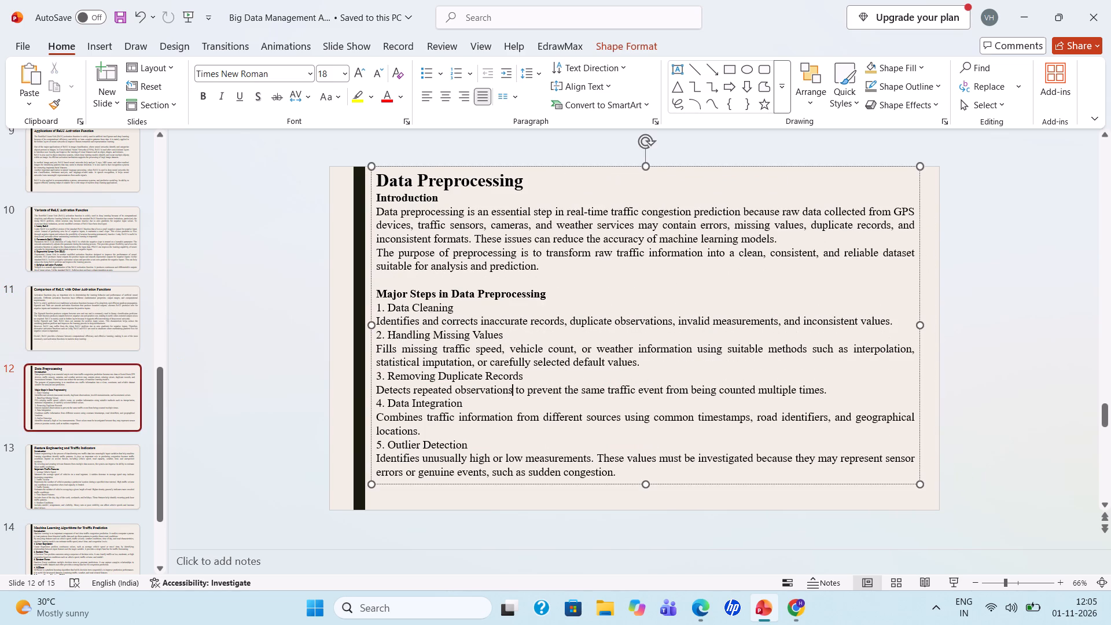
pyautogui.click(545, 164)
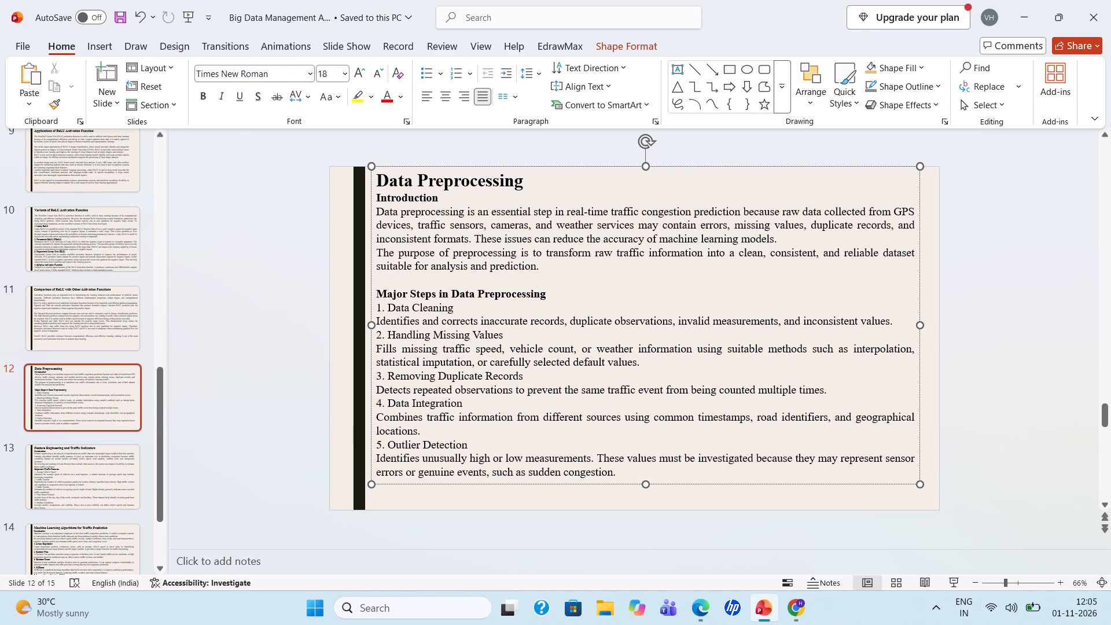
pyautogui.press('BackSpace')
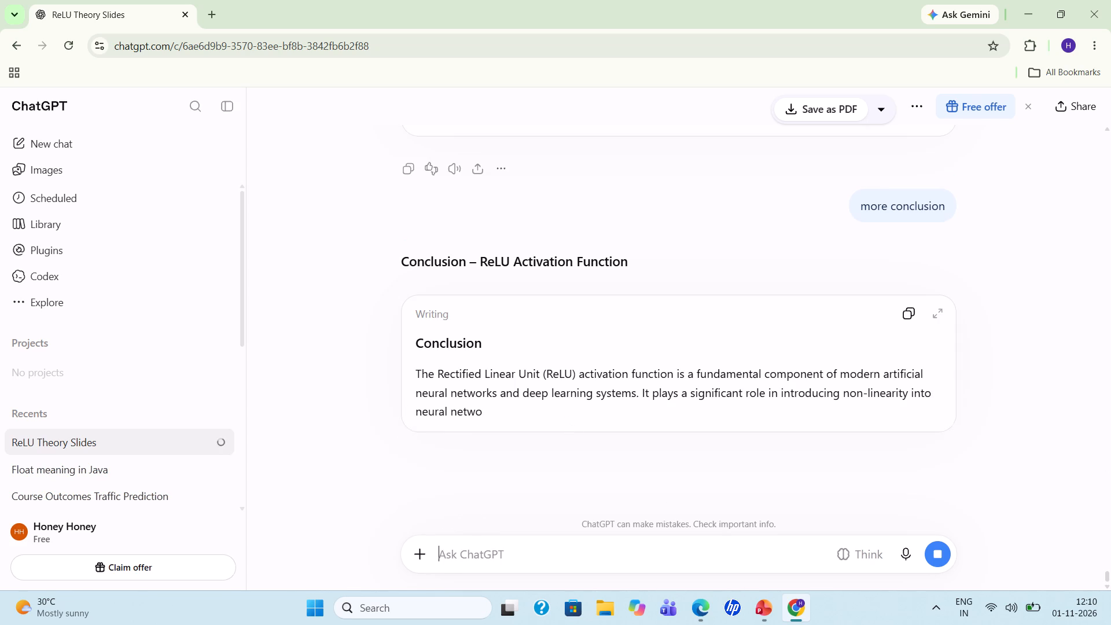
# Read through ChatGPT's "Conclusion – ReLU Activation Function" reply and copy its text.
pyautogui.scroll(-2, 558, 311)
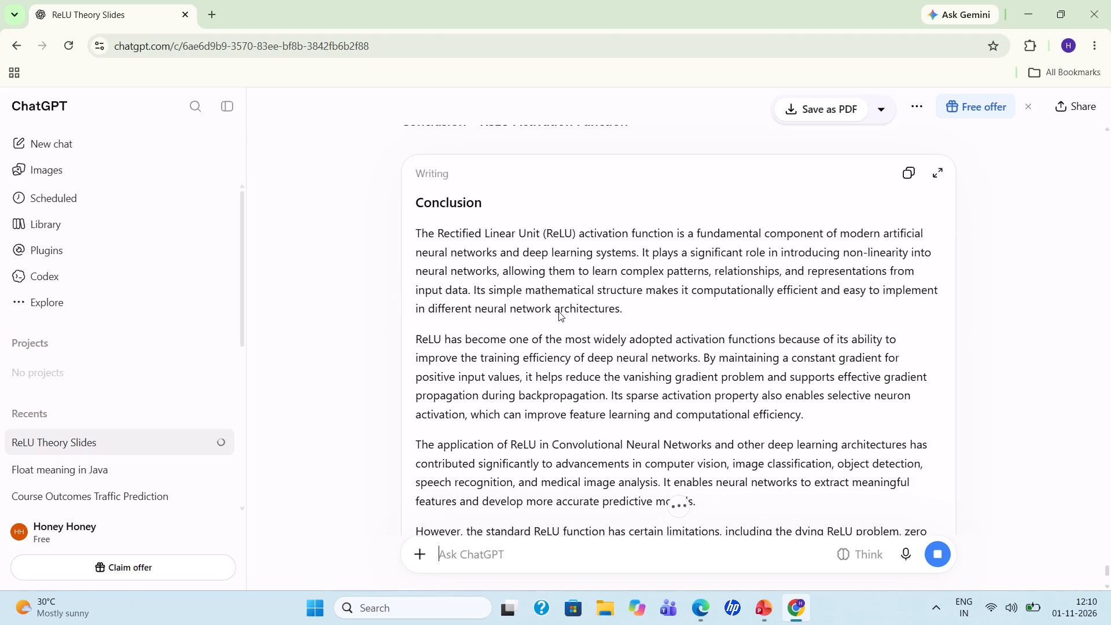
pyautogui.scroll(-4, 558, 311)
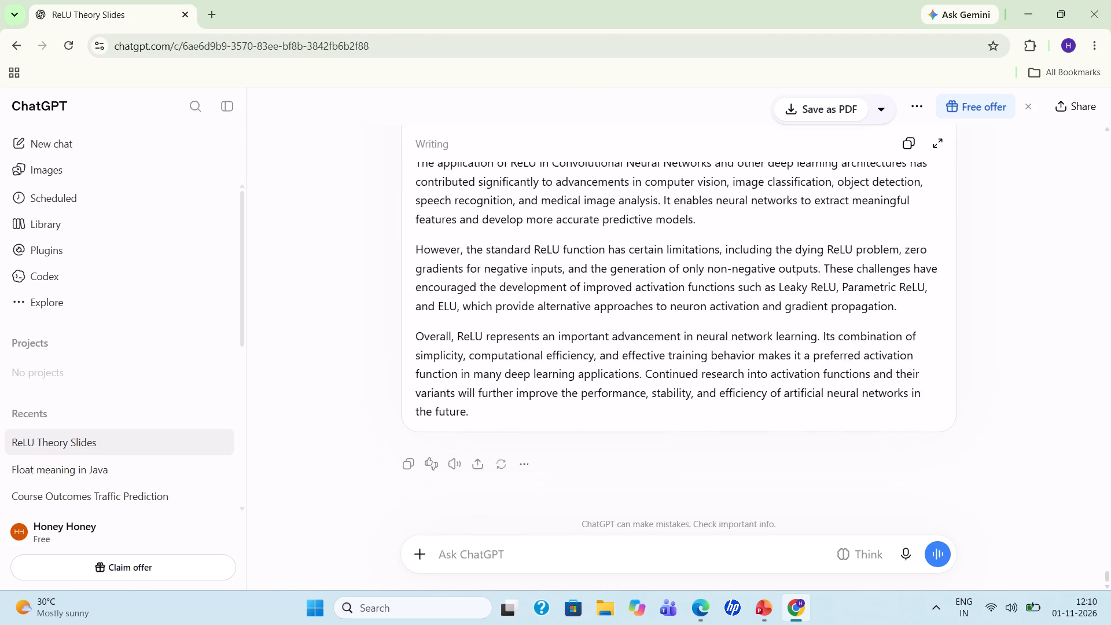
pyautogui.scroll(-2, 558, 311)
pyautogui.scroll(4, 566, 282)
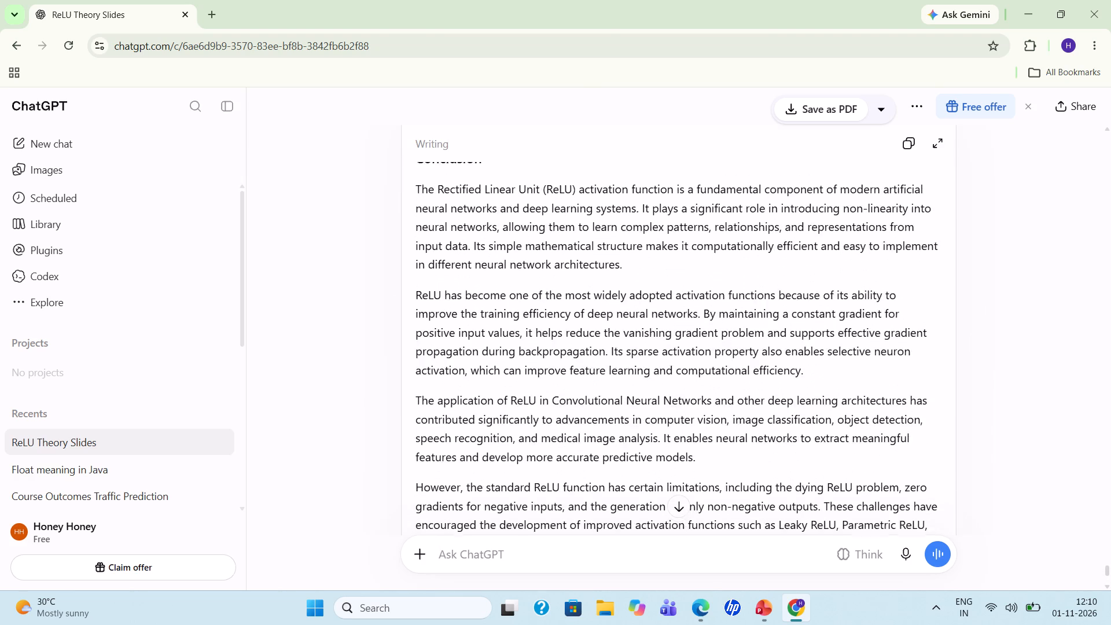
pyautogui.scroll(1, 566, 282)
pyautogui.click(902, 240)
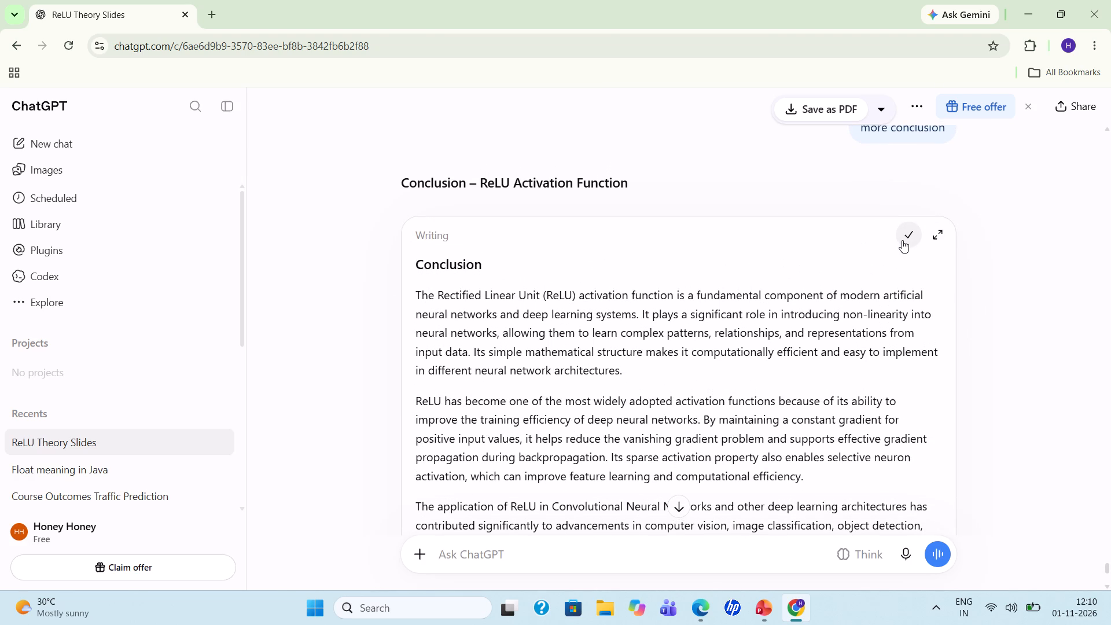
pyautogui.click(902, 240)
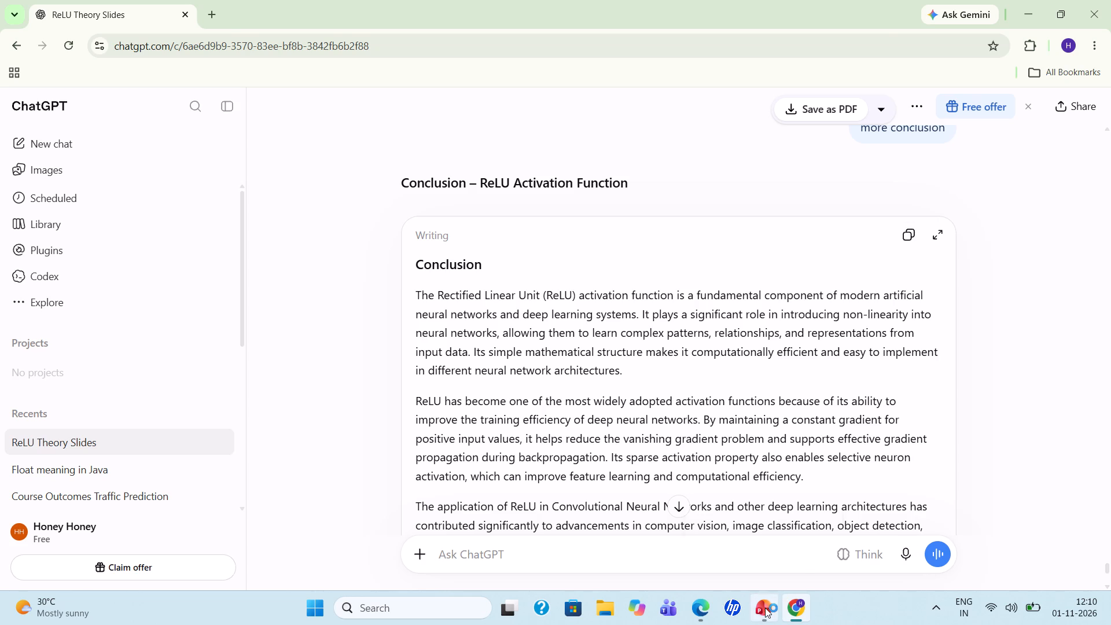
# Switch to PowerPoint and replace slide 15's traffic congestion conclusion text box with the copied ReLU conclusion.
pyautogui.click(765, 608)
pyautogui.moveTo(492, 427); pyautogui.dragTo(646, 458)
pyautogui.click(646, 458)
pyautogui.press('BackSpace')
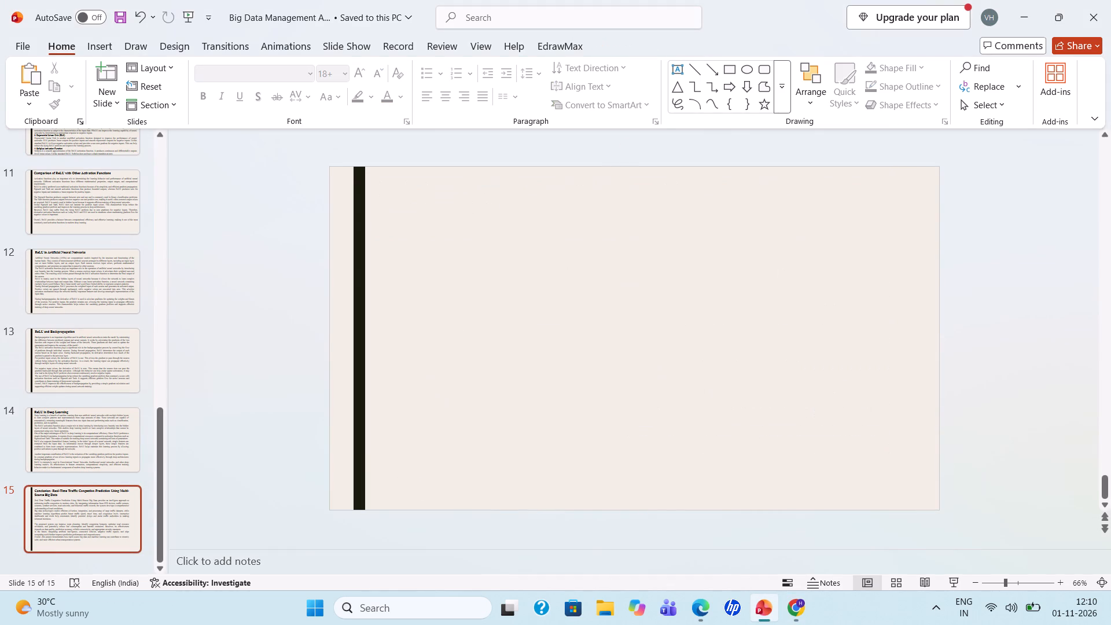
pyautogui.click(514, 402)
pyautogui.hotkey('ctrl', 'v')
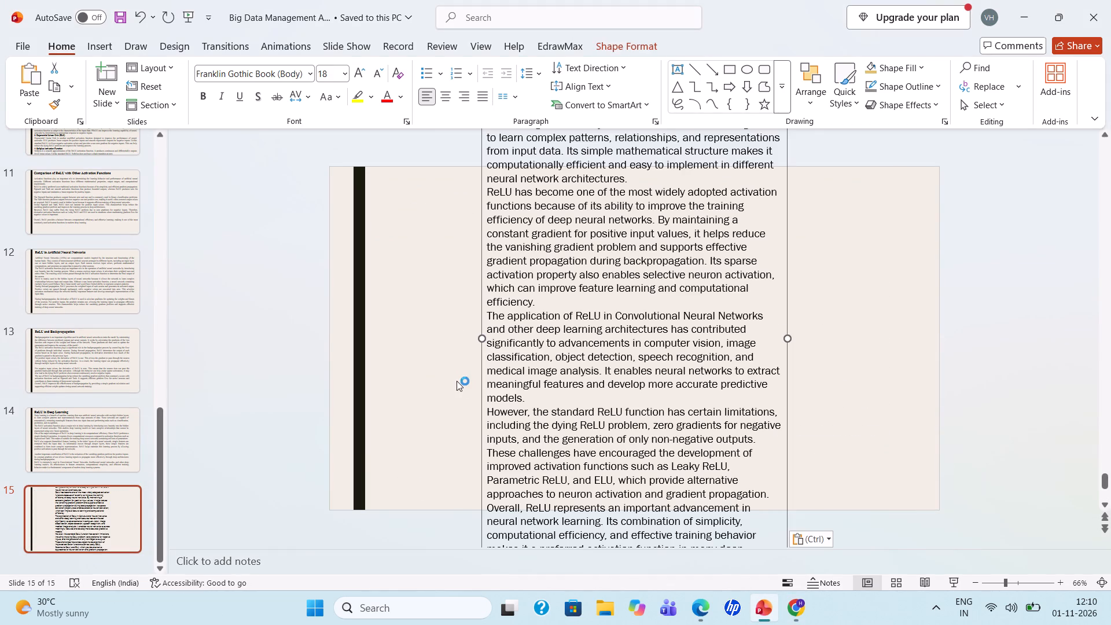
# Move the pasted Conclusion text box beside slide 15's black bar and widen it across most of the slide.
pyautogui.moveTo(481, 381); pyautogui.dragTo(400, 458)
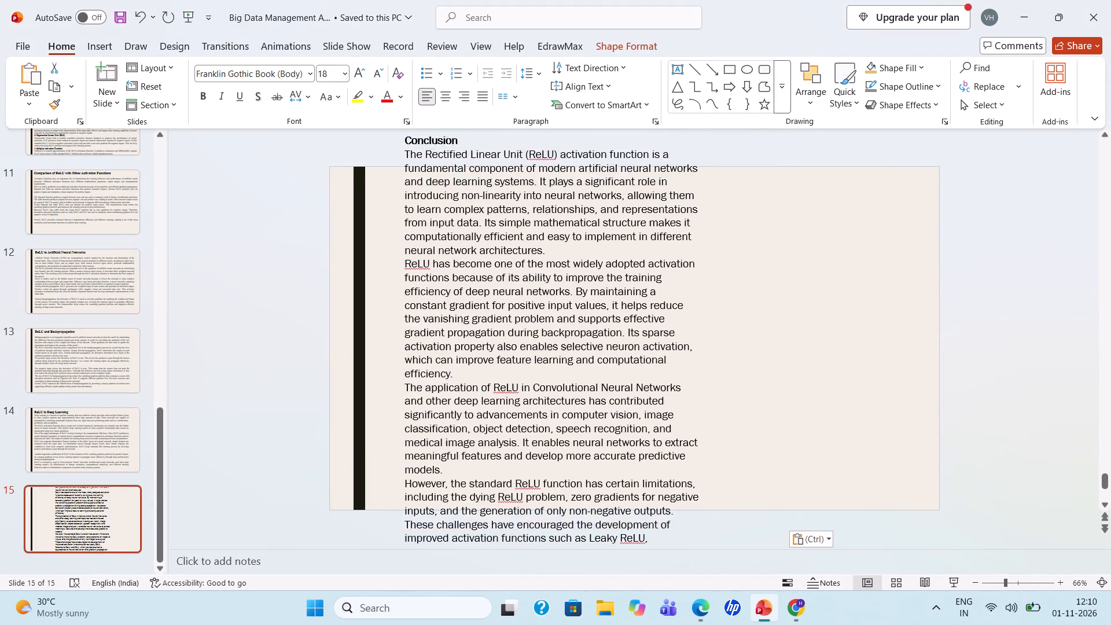
pyautogui.moveTo(400, 458); pyautogui.dragTo(370, 489)
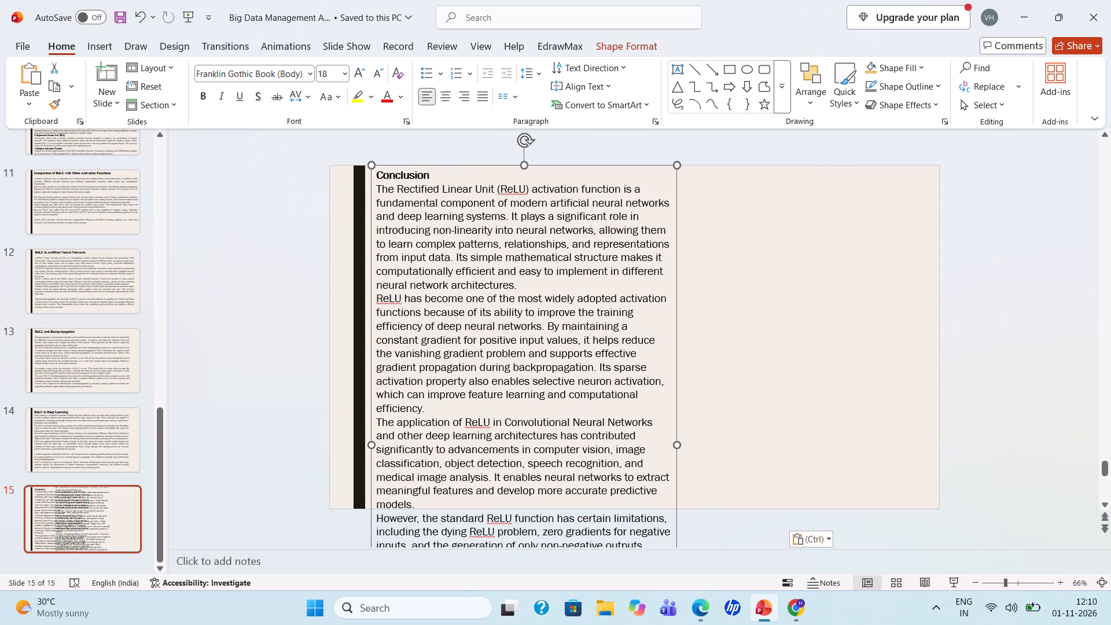
pyautogui.moveTo(675, 448); pyautogui.dragTo(862, 433)
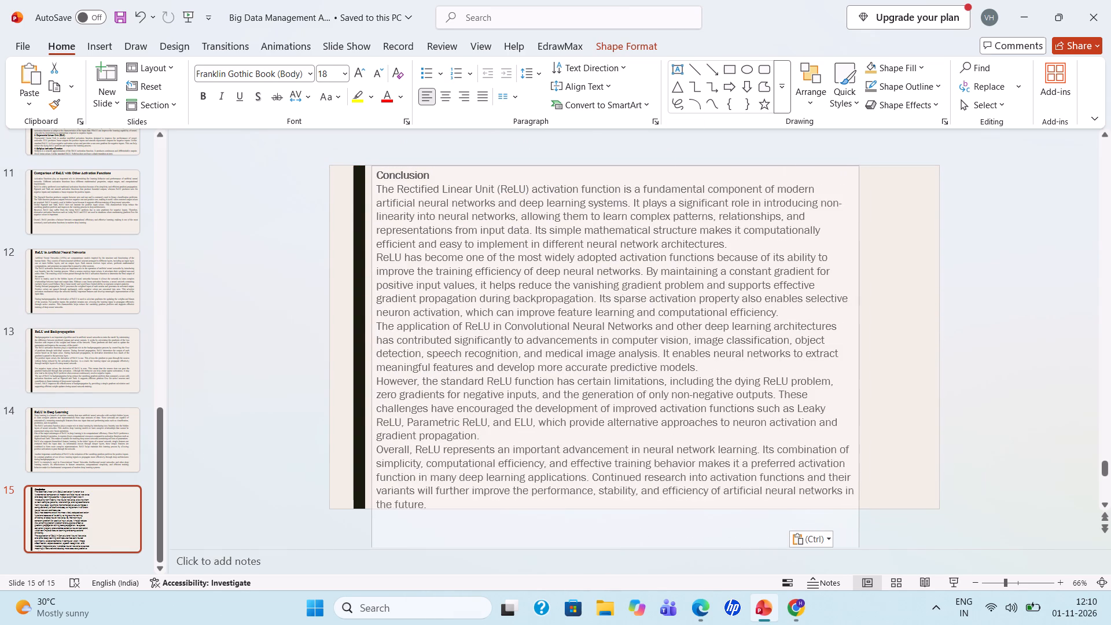
# Widen slide 15's Conclusion text box until it nearly reaches the slide's far edge.
pyautogui.moveTo(862, 433); pyautogui.dragTo(926, 432)
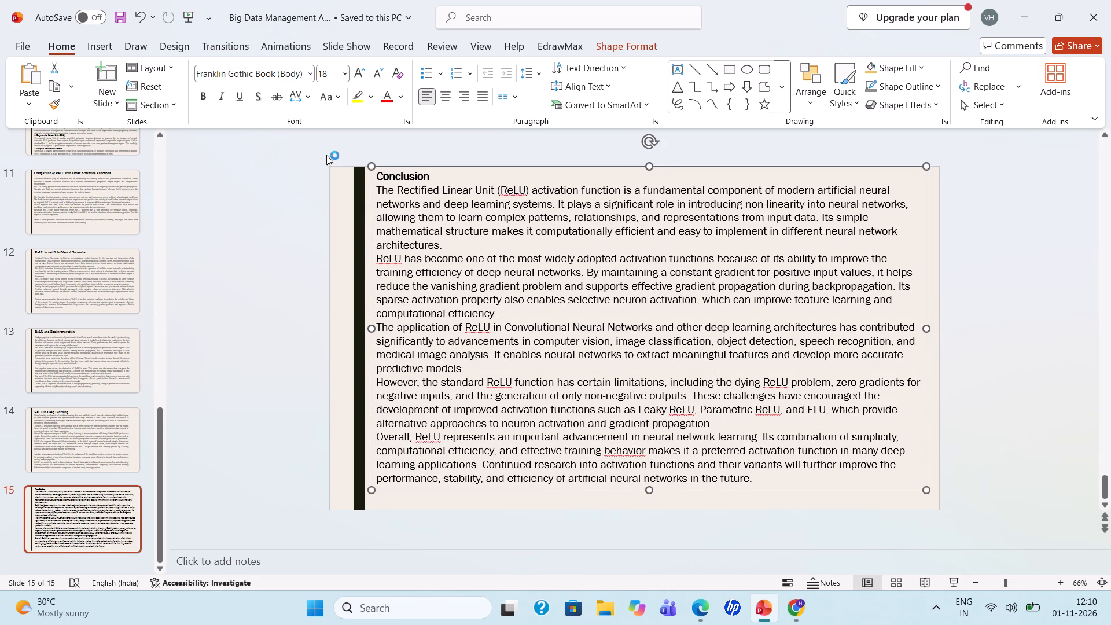
# Justify the Conclusion text box's text and set its font to Times New Roman.
pyautogui.click(479, 95)
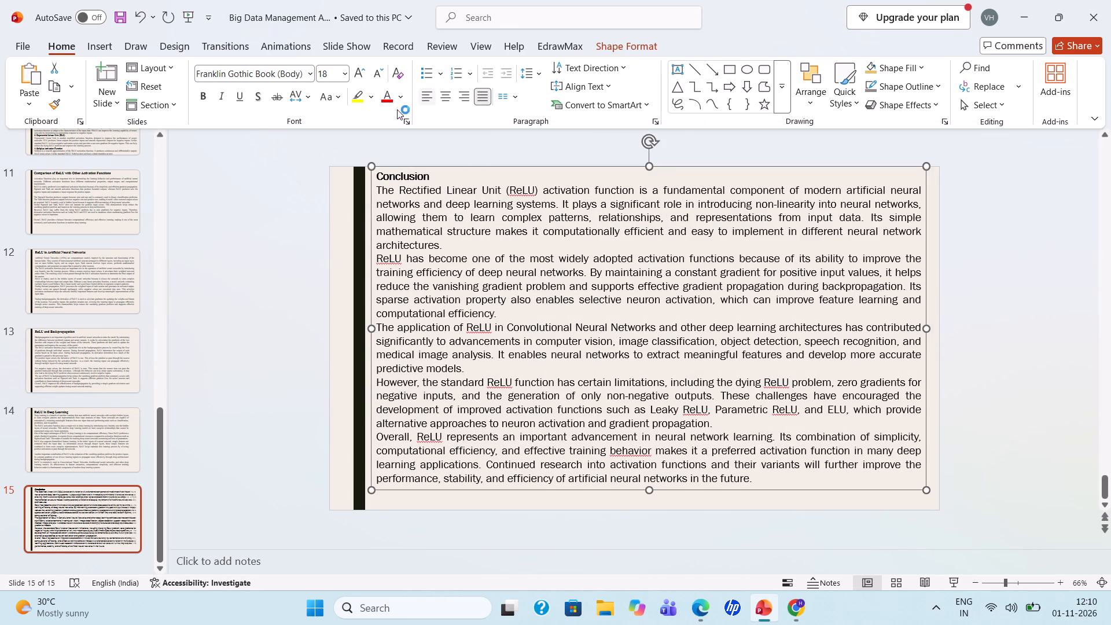
pyautogui.moveTo(310, 72); pyautogui.dragTo(320, 172)
pyautogui.click(320, 172)
# Set the "Conclusion" heading on slide 15 to font size 28.
pyautogui.moveTo(463, 181); pyautogui.dragTo(381, 181)
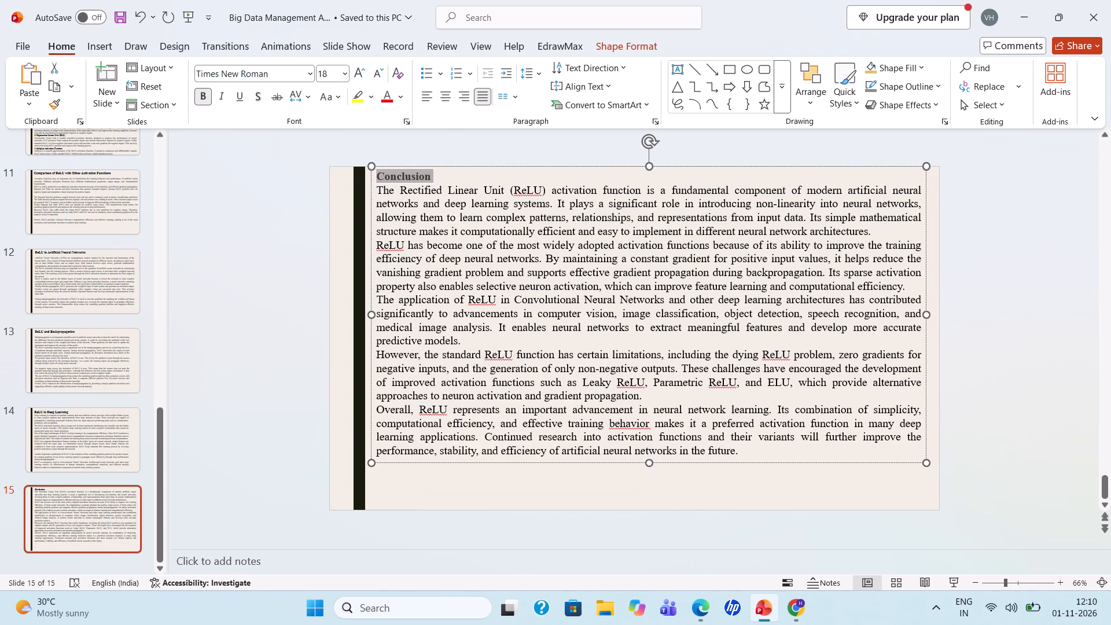
pyautogui.moveTo(381, 181); pyautogui.dragTo(378, 181)
pyautogui.click(344, 74)
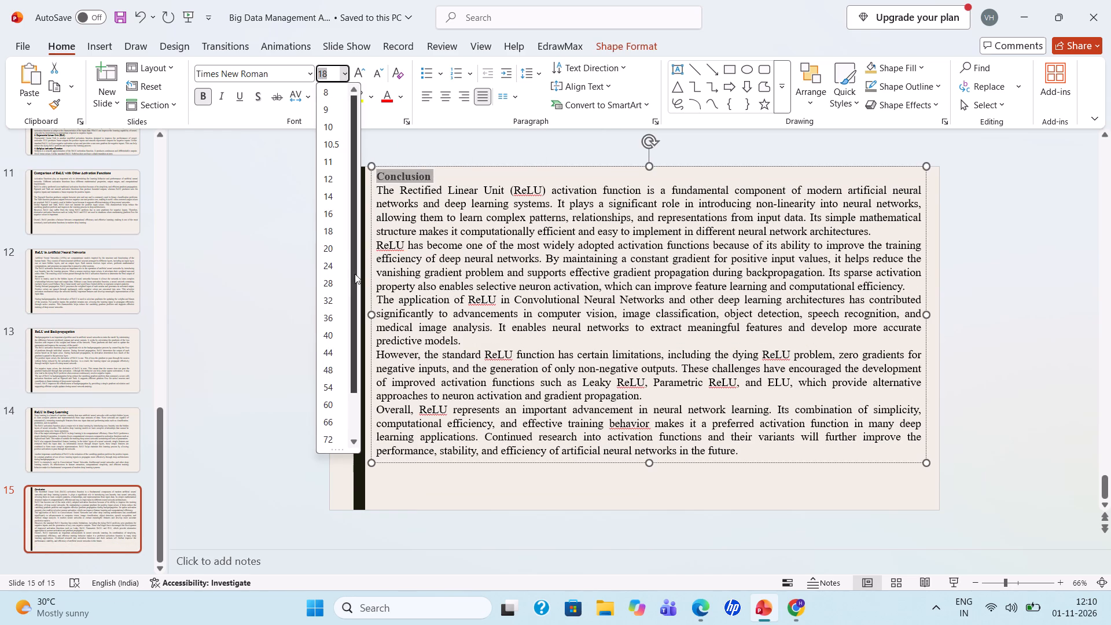
pyautogui.click(332, 282)
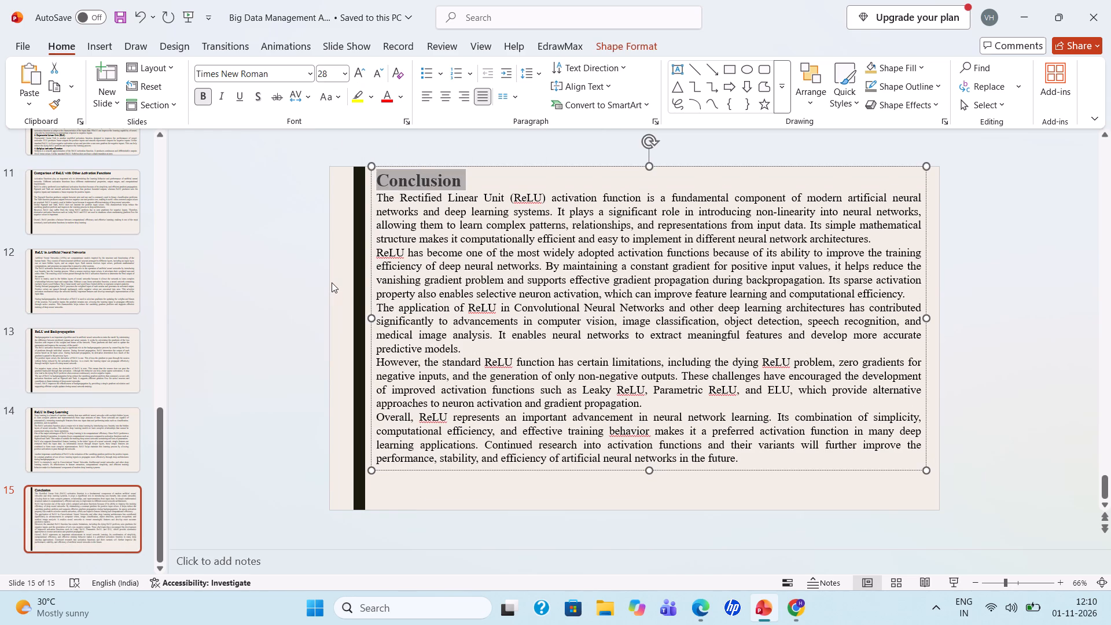
# Insert blank lines before the "However, the standard ReLU function" paragraph and between the Conclusion heading and its first paragraph.
pyautogui.click(503, 352)
pyautogui.press('Return')
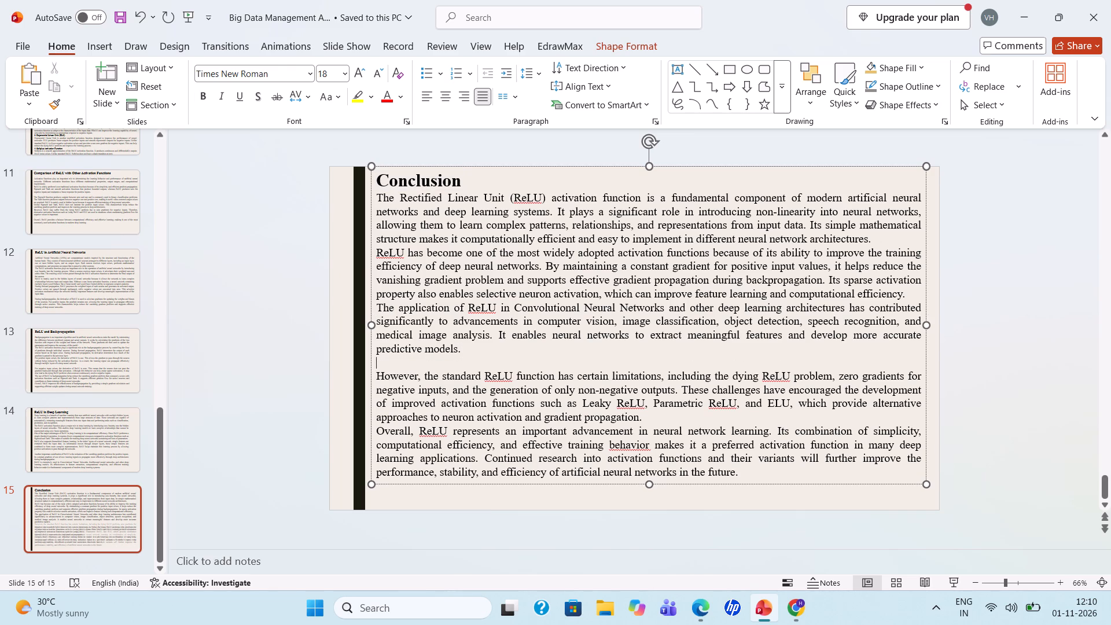
pyautogui.click(378, 202)
pyautogui.press('Return')
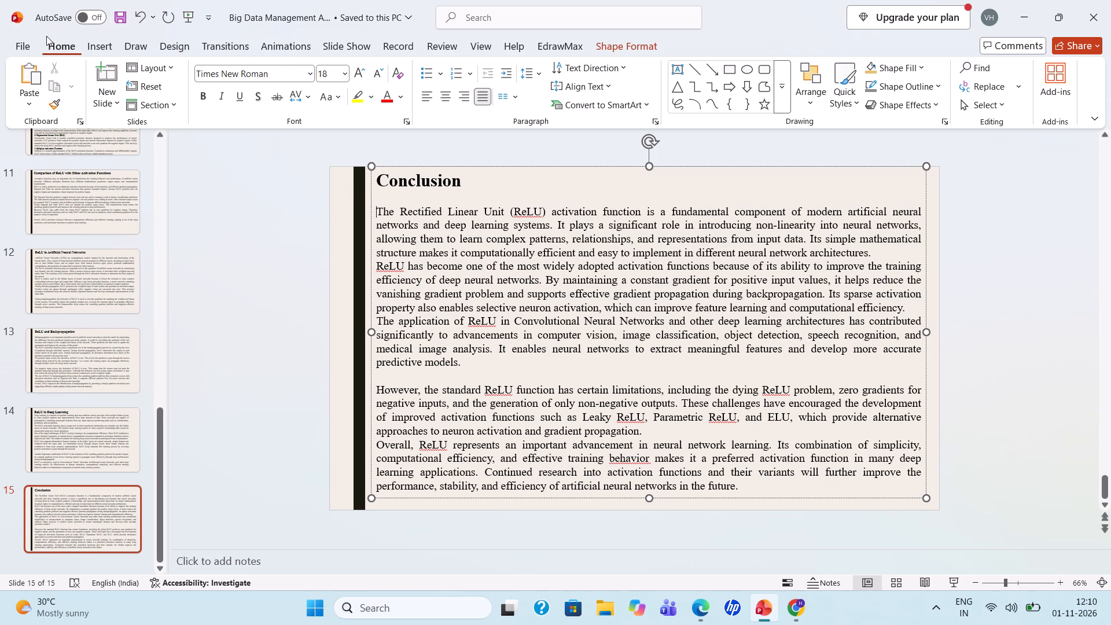
# Save a copy of the presentation in the Downloads folder under the name "dlt AAT2".
pyautogui.click(30, 43)
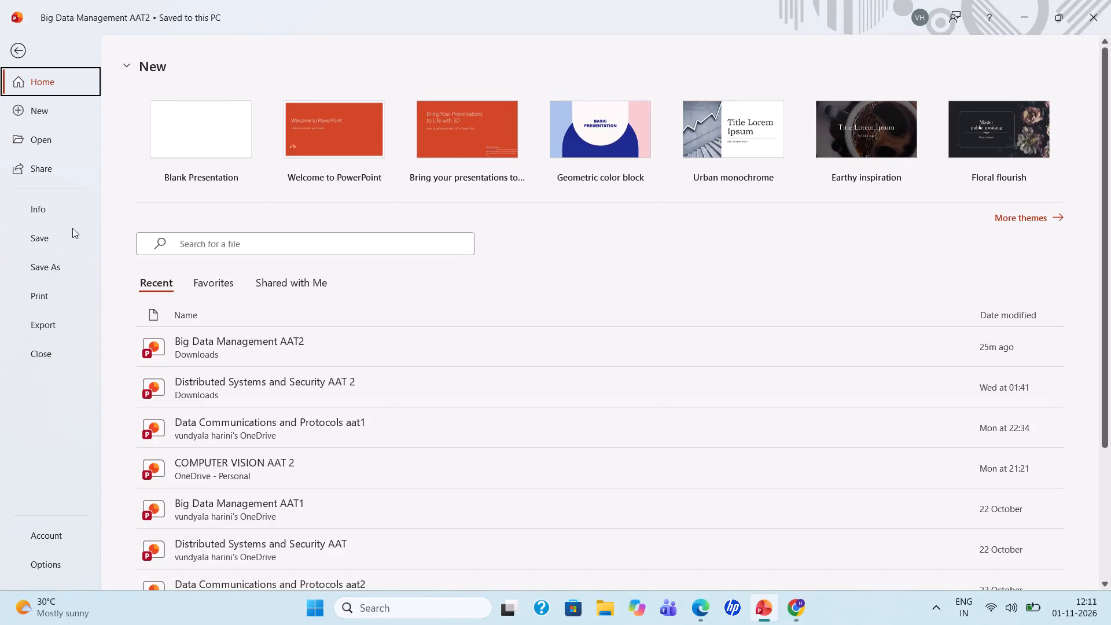
pyautogui.click(65, 266)
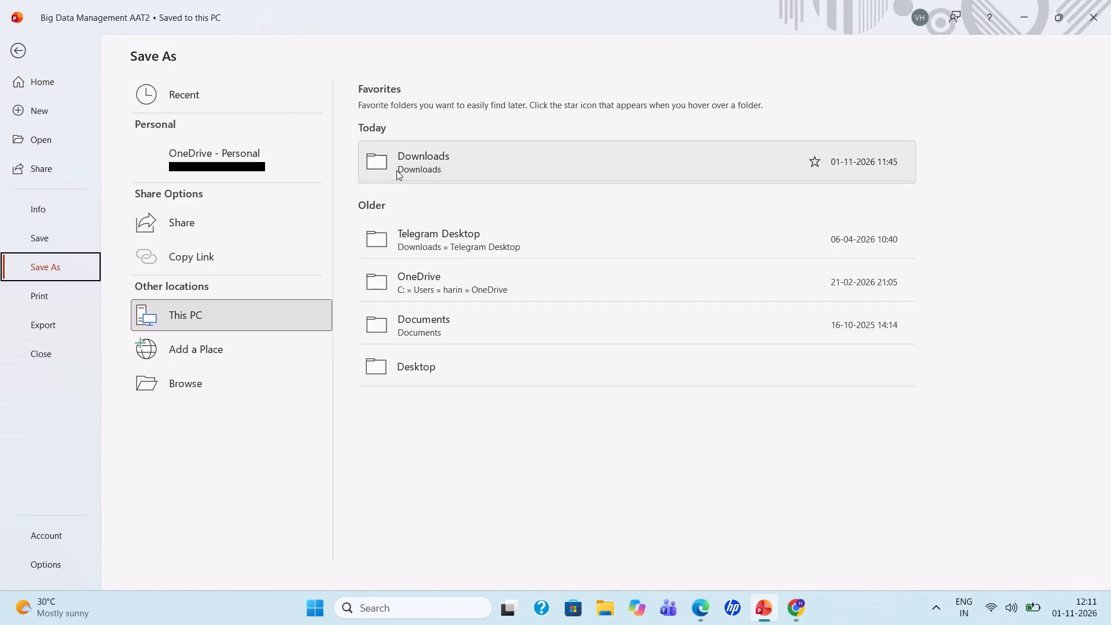
pyautogui.click(396, 170)
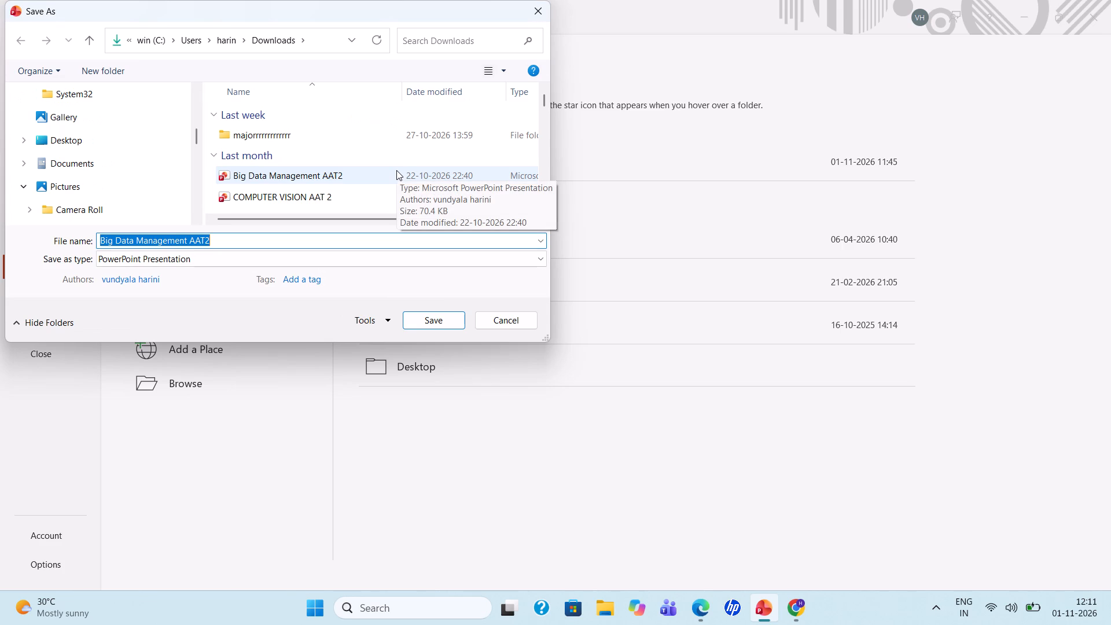
pyautogui.click(190, 242)
pyautogui.press('BackSpace')
pyautogui.press('BackSpace')
pyautogui.press('BackSpace')
pyautogui.press('BackSpace')
pyautogui.press('BackSpace')
pyautogui.press('BackSpace')
pyautogui.press('BackSpace')
pyautogui.press('BackSpace')
pyautogui.press('BackSpace')
pyautogui.press('BackSpace')
pyautogui.press('BackSpace')
pyautogui.press('BackSpace')
pyautogui.press('BackSpace')
pyautogui.press('BackSpace')
pyautogui.press('BackSpace')
pyautogui.press('BackSpace')
pyautogui.press('BackSpace')
pyautogui.press('BackSpace')
pyautogui.press('BackSpace')
pyautogui.press('BackSpace')
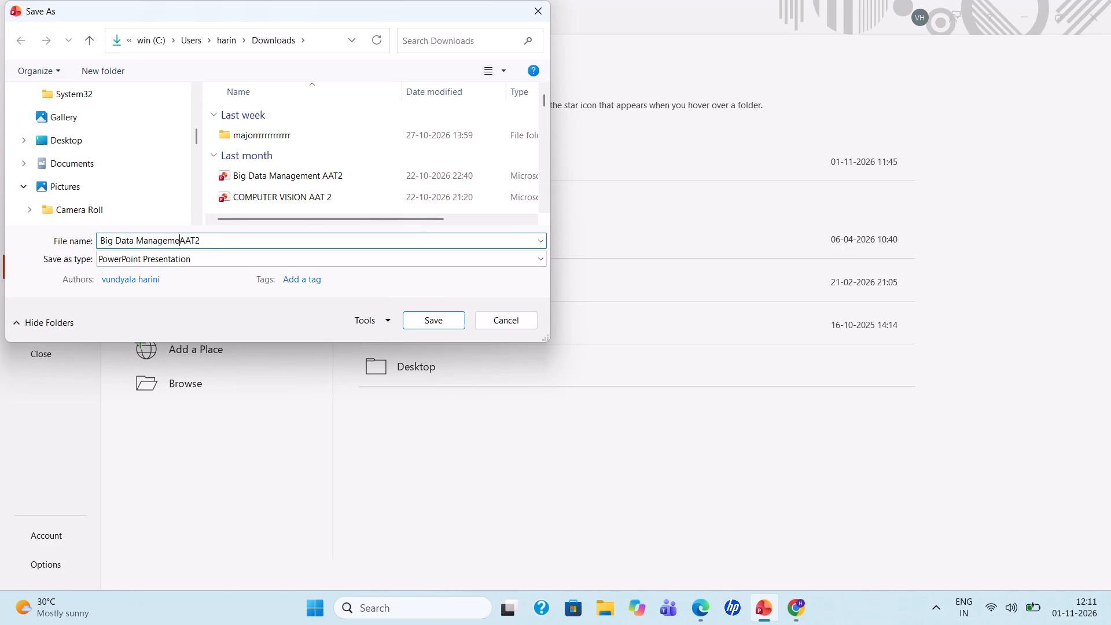
pyautogui.write('dlr')
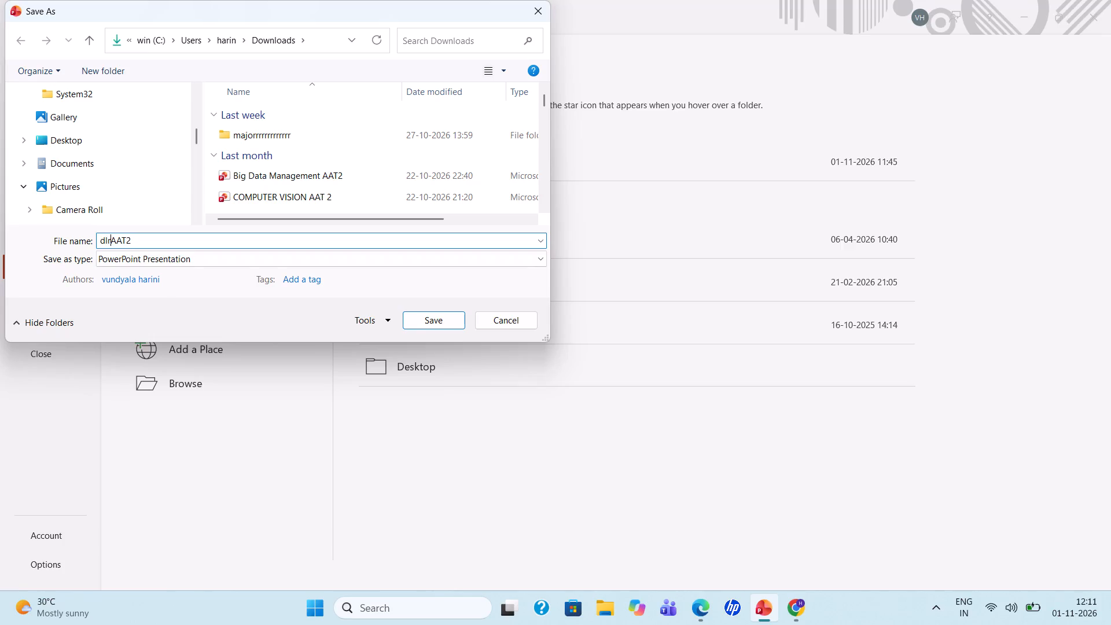
pyautogui.press('BackSpace')
pyautogui.press('t')
pyautogui.press('space')
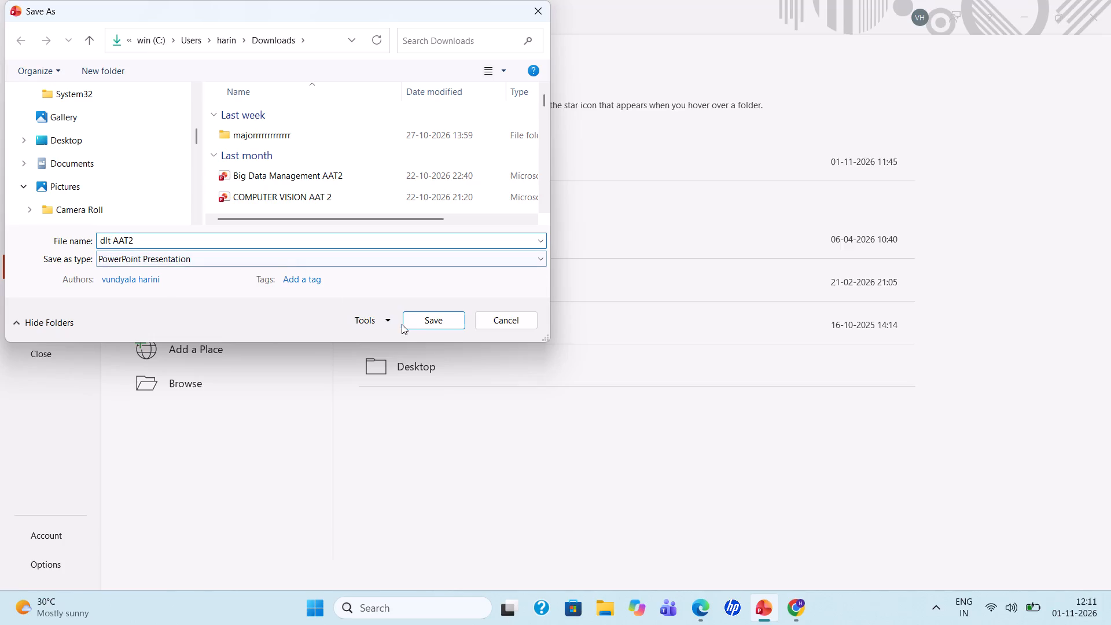
pyautogui.click(422, 319)
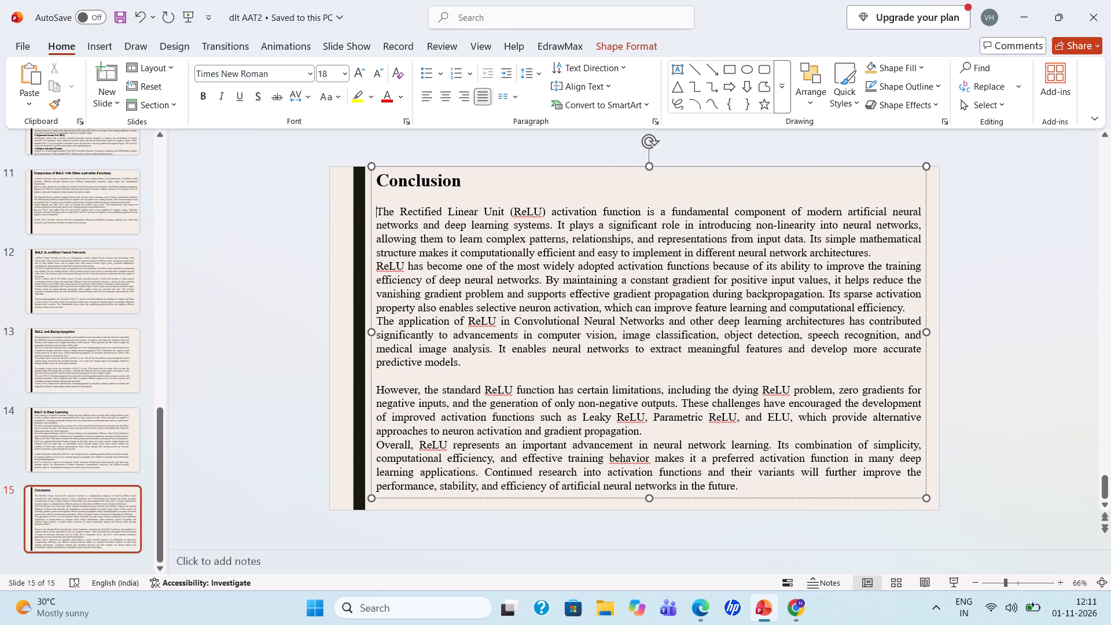